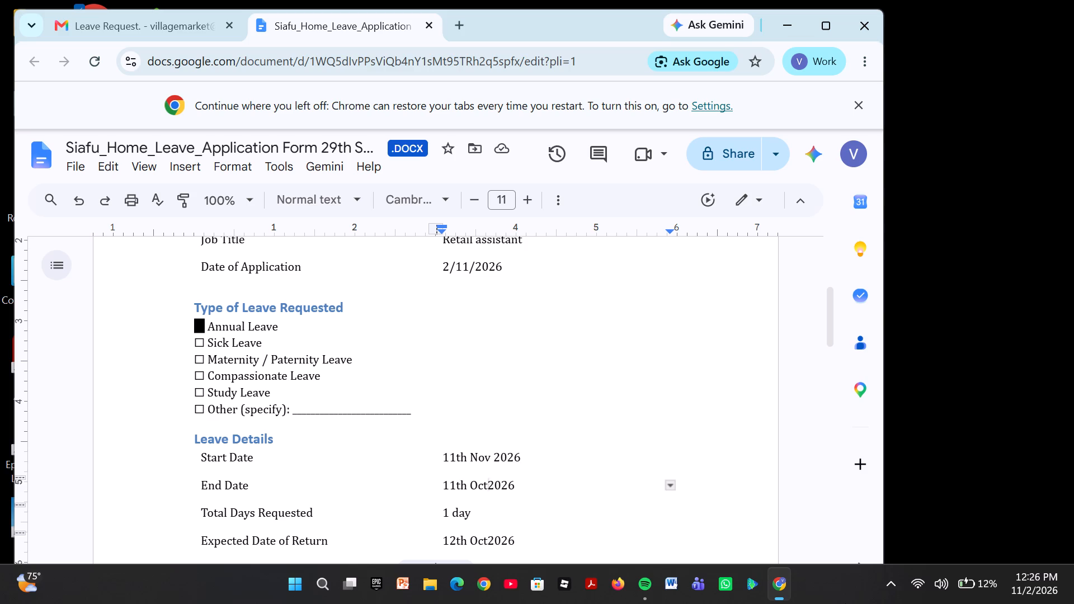
# Change the month of the leave End Date so it reads 11th Nov 2026.
pyautogui.press('BackSpace')
pyautogui.press('BackSpace')
pyautogui.press('BackSpace')
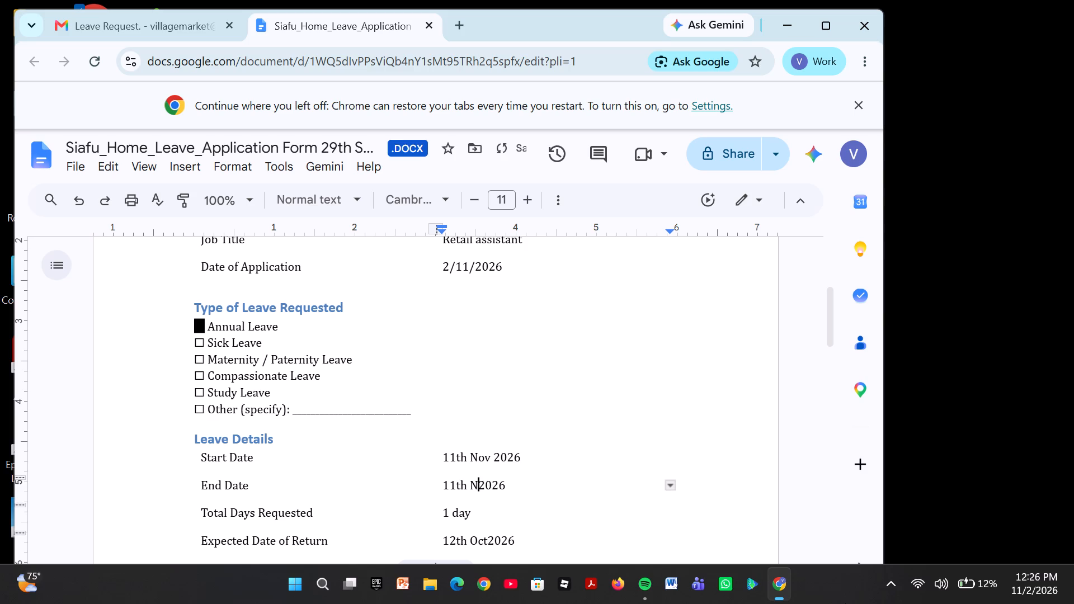
pyautogui.write('ov')
pyautogui.press('space')
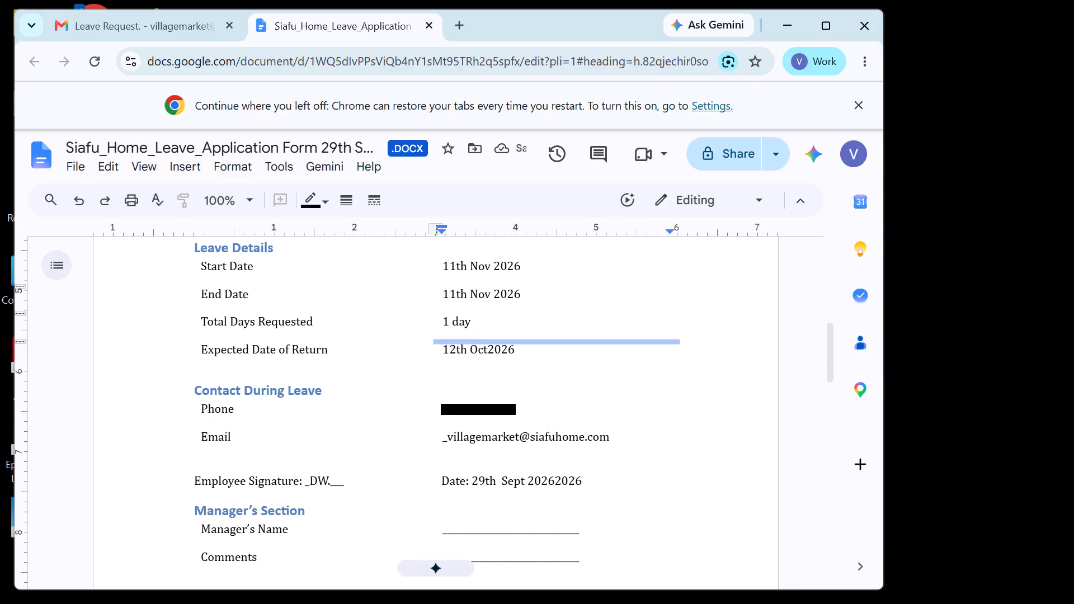
# Change the month of the Expected Date of Return so it reads 12th Nov 2026.
pyautogui.click(454, 347)
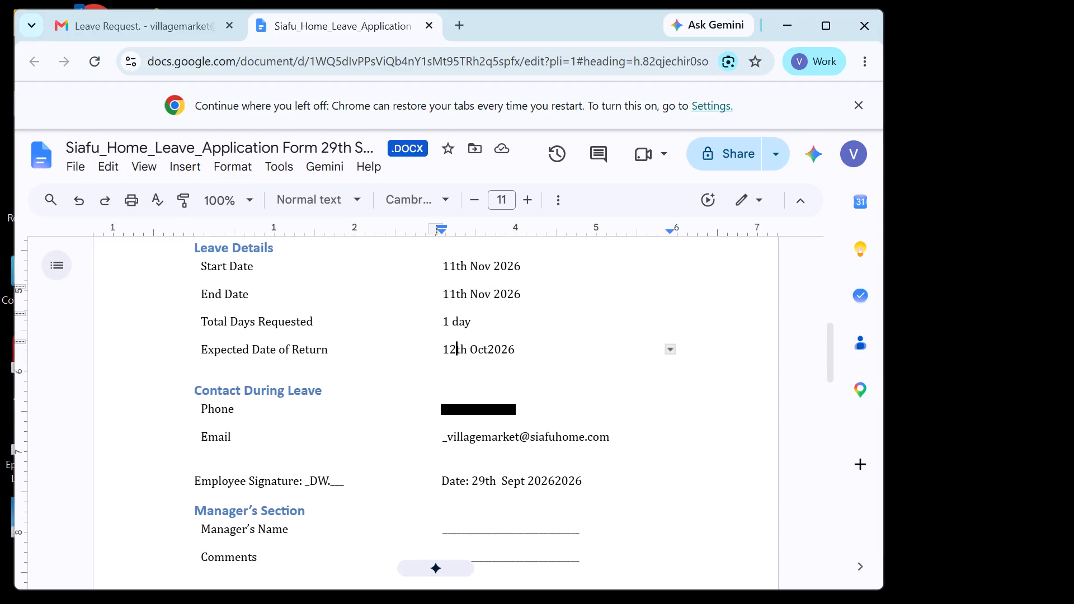
pyautogui.click(487, 347)
pyautogui.press('BackSpace')
pyautogui.press('BackSpace')
pyautogui.press('BackSpace')
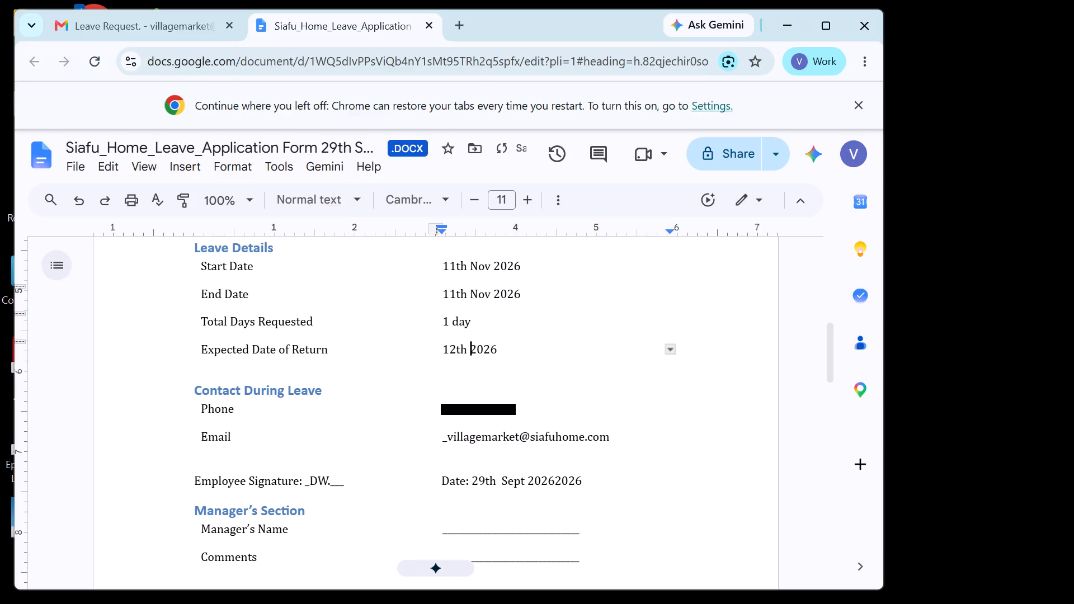
pyautogui.press('o')
pyautogui.write('v')
pyautogui.press('space')
# In the date beside the employee signature, change the day number to 2 and the month to Nov.
pyautogui.click(486, 483)
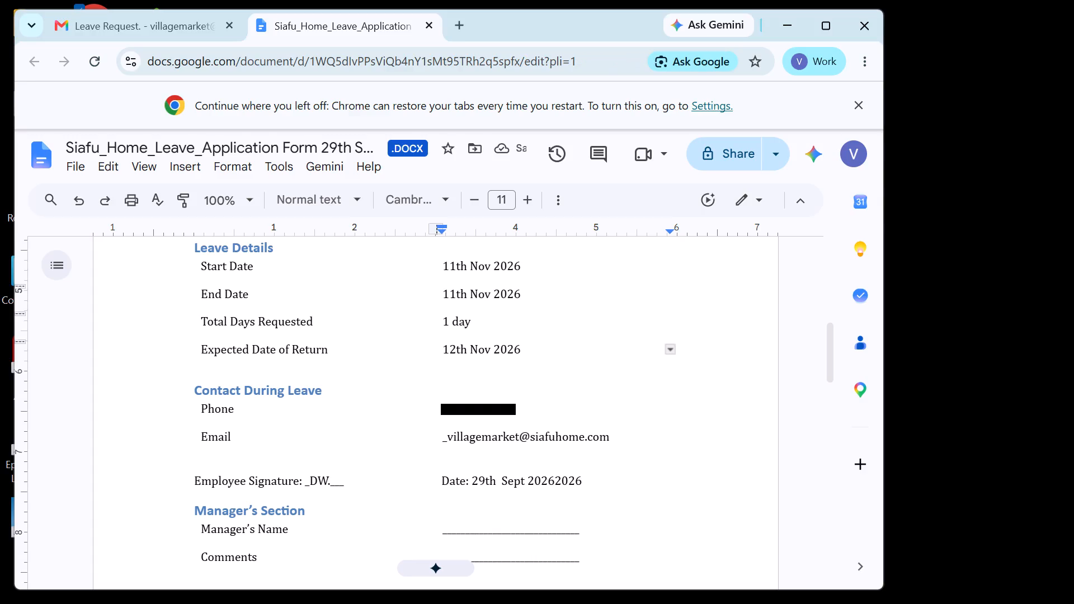
pyautogui.press('BackSpace')
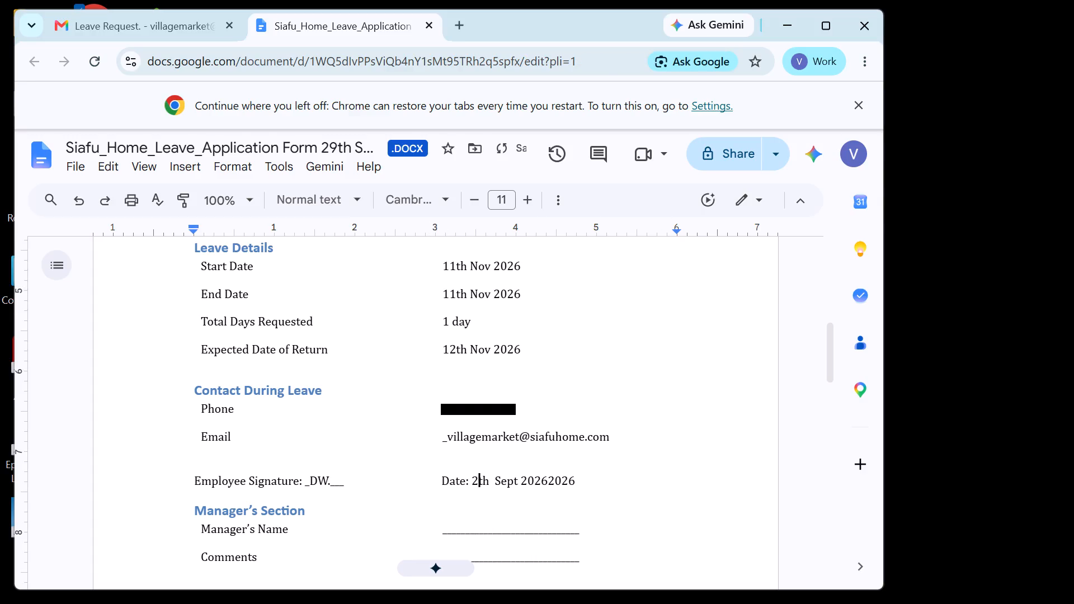
pyautogui.click(515, 479)
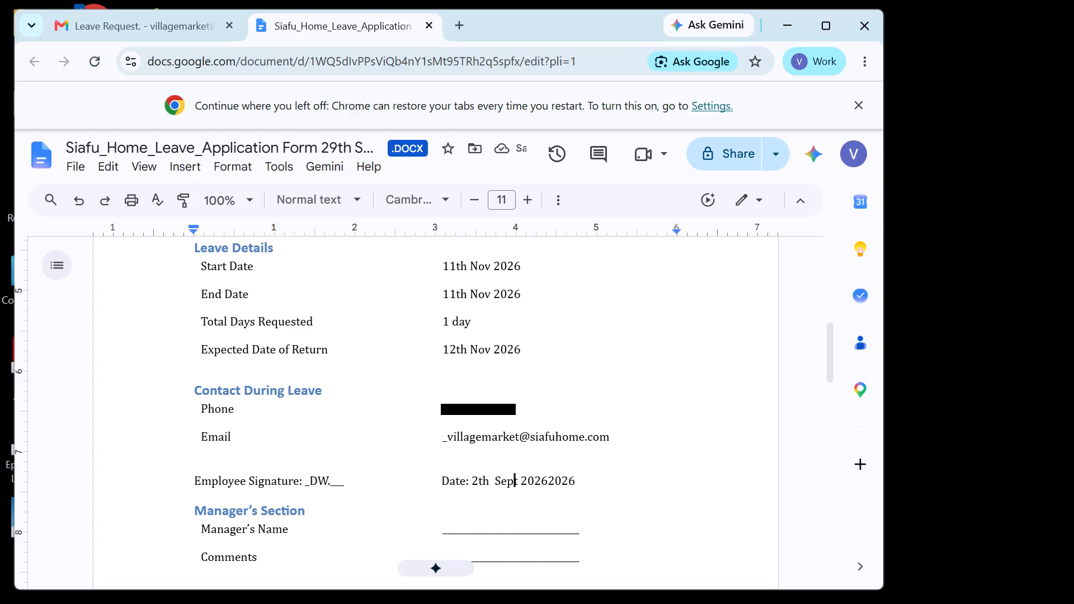
pyautogui.click(519, 480)
pyautogui.press('BackSpace')
pyautogui.press('BackSpace')
pyautogui.press('BackSpace')
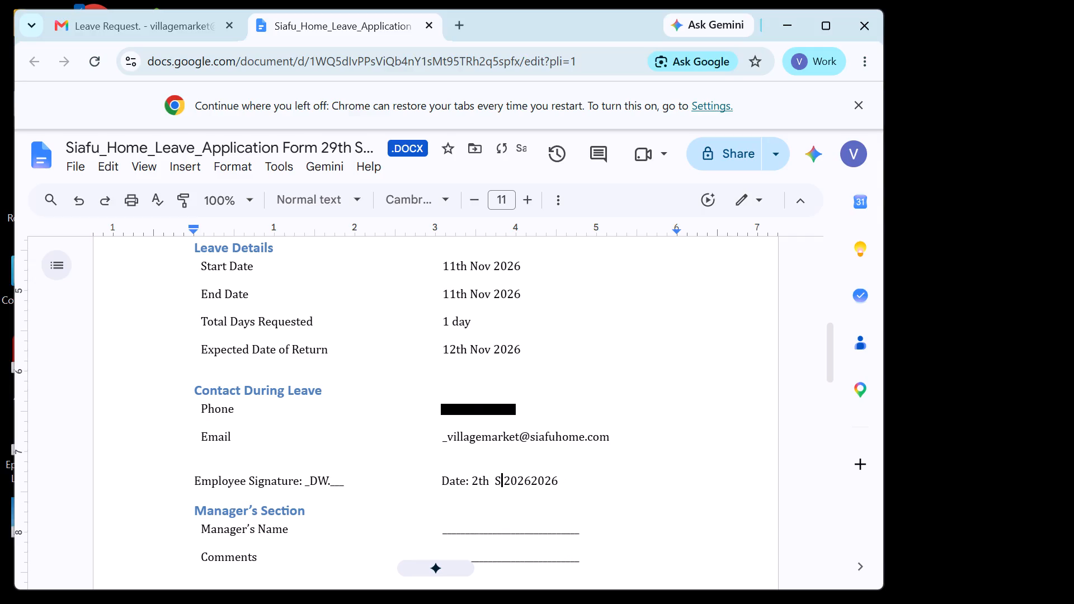
pyautogui.press('BackSpace')
pyautogui.press('v')
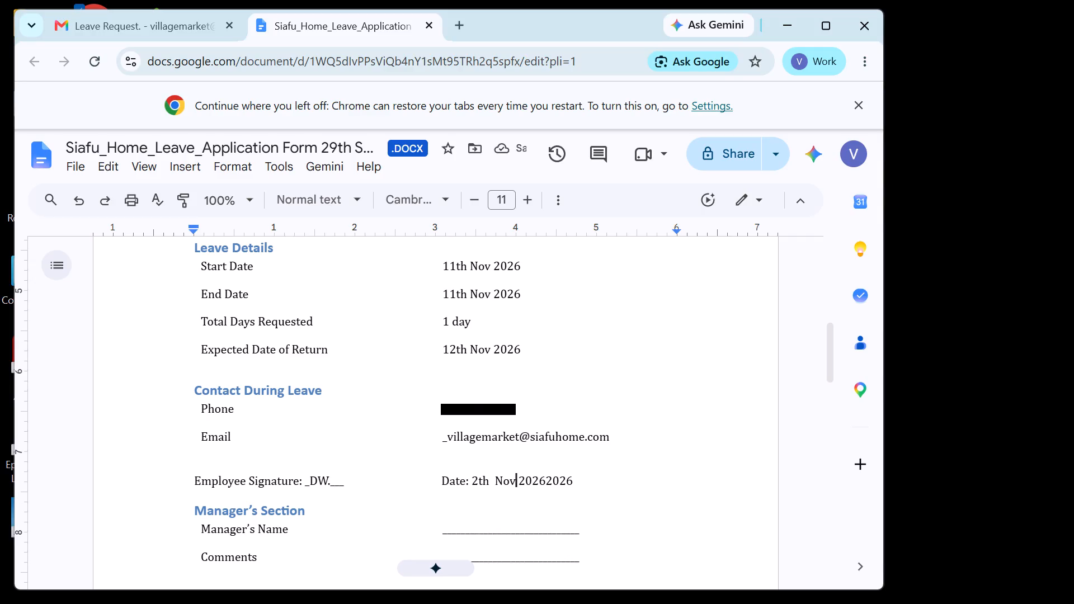
# Review the rest of the leave form, including the manager's section, and return to the employee details.
pyautogui.scroll(-1, 571, 252)
pyautogui.scroll(-1, 569, 357)
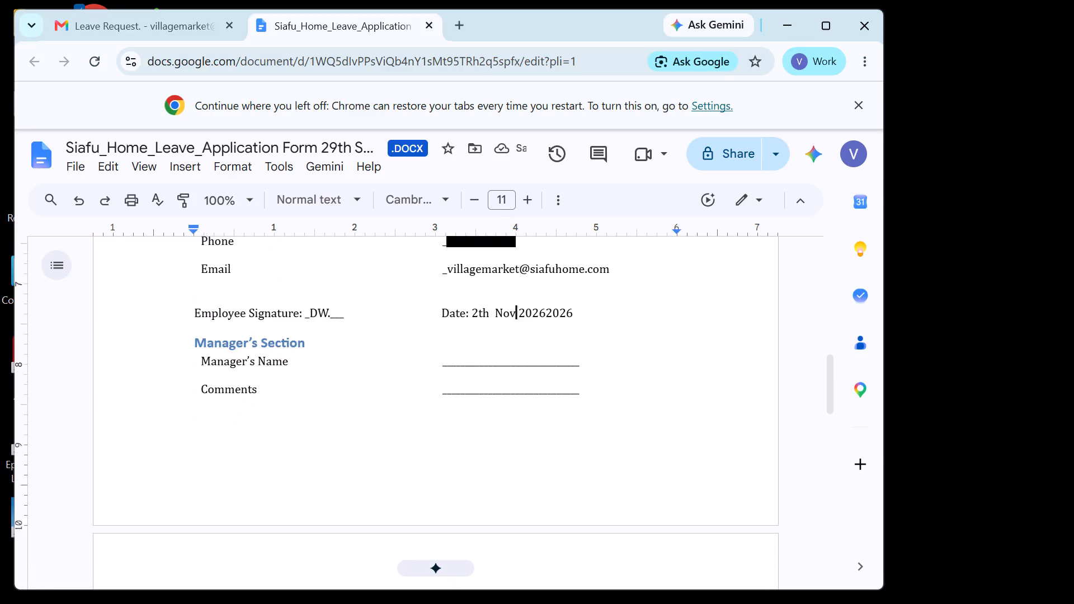
pyautogui.scroll(-5, 564, 378)
pyautogui.scroll(2, 557, 394)
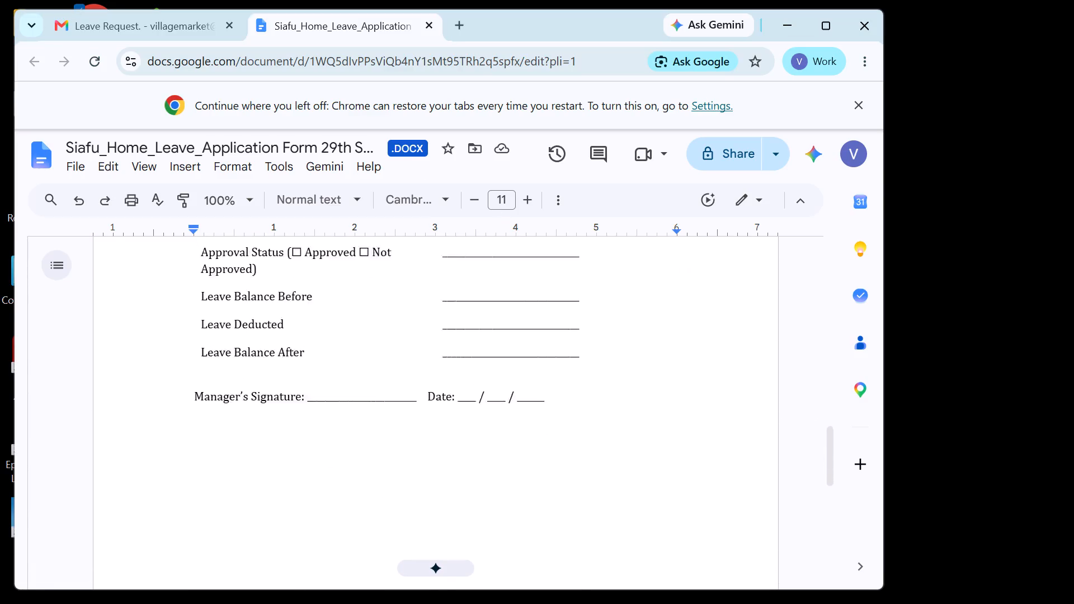
pyautogui.scroll(8, 557, 394)
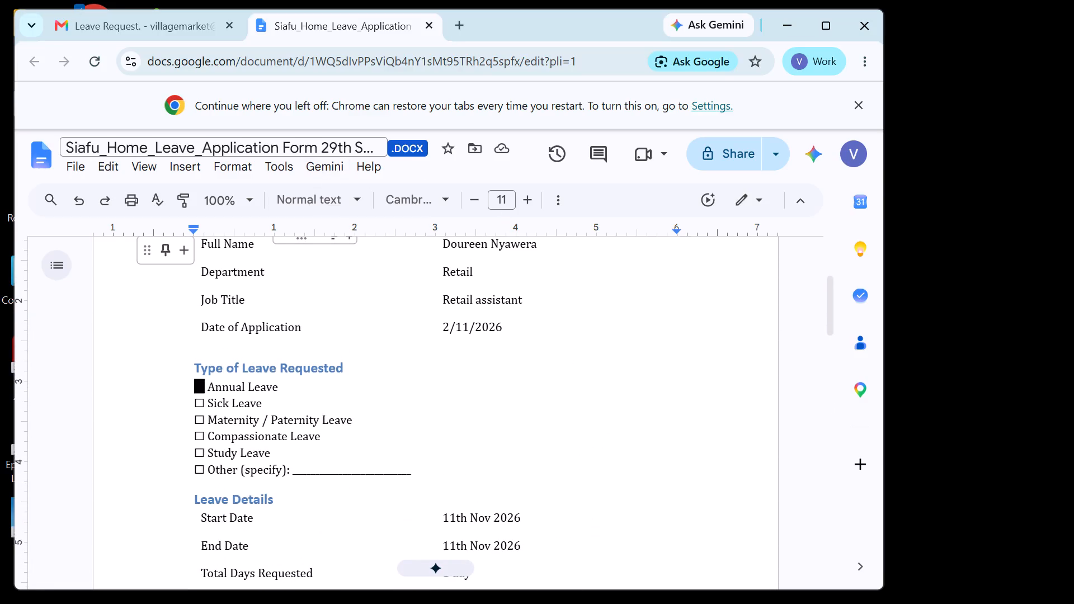
# Remove "29th Sept" from the document title, leaving Siafu_Home_Leave_Application Form 2026.
pyautogui.click(373, 147)
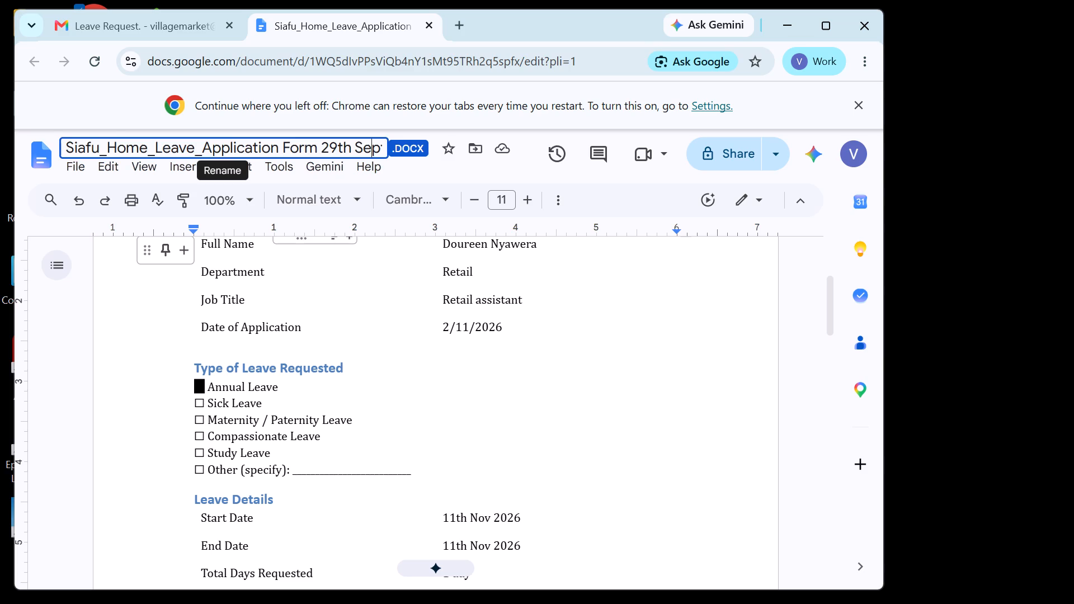
pyautogui.click(383, 148)
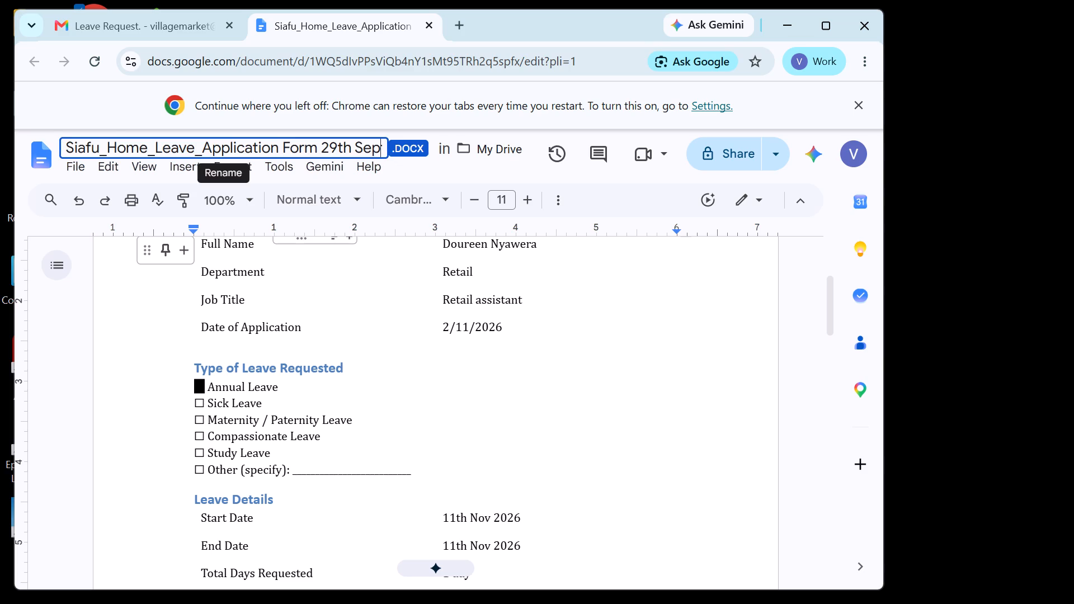
pyautogui.press('BackSpace')
pyautogui.press('BackSpace')
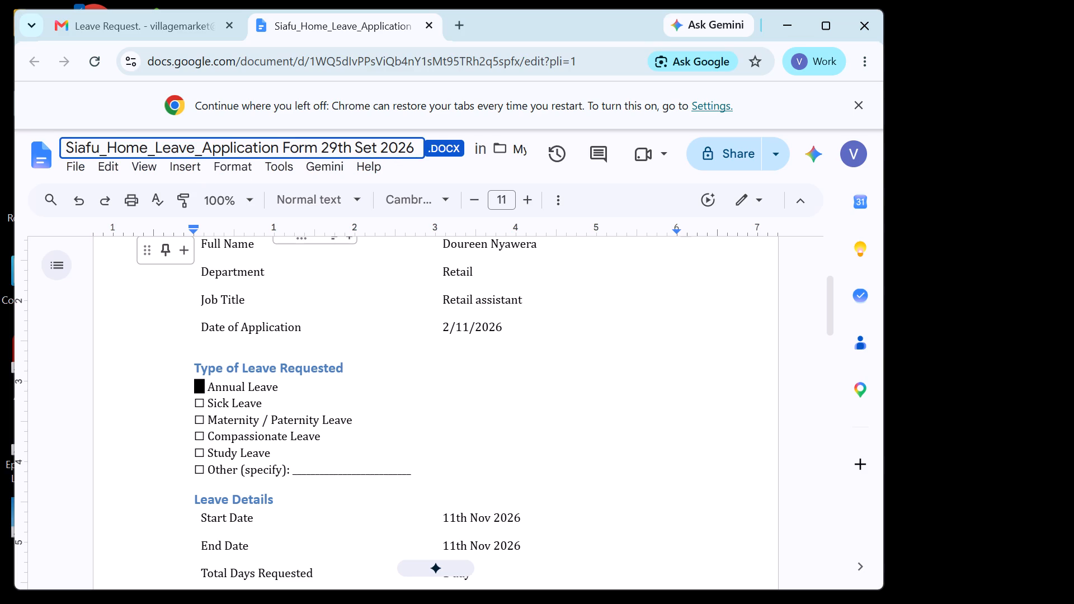
pyautogui.press('BackSpace')
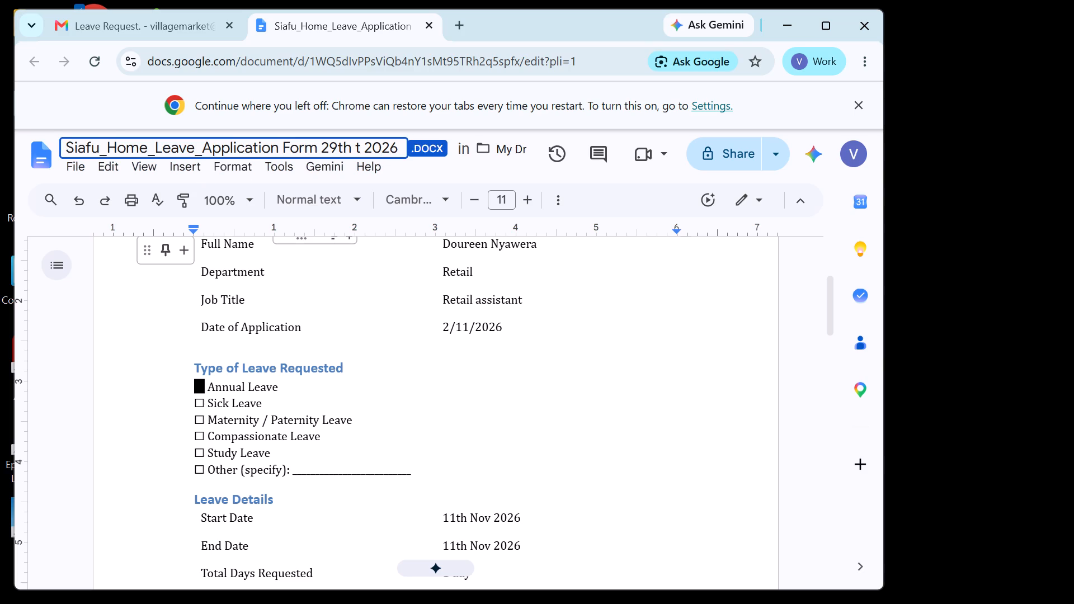
pyautogui.click(365, 144)
pyautogui.press('BackSpace')
pyautogui.press('BackSpace')
pyautogui.press('BackSpace')
pyautogui.press('BackSpace')
pyautogui.press('BackSpace')
pyautogui.press('BackSpace')
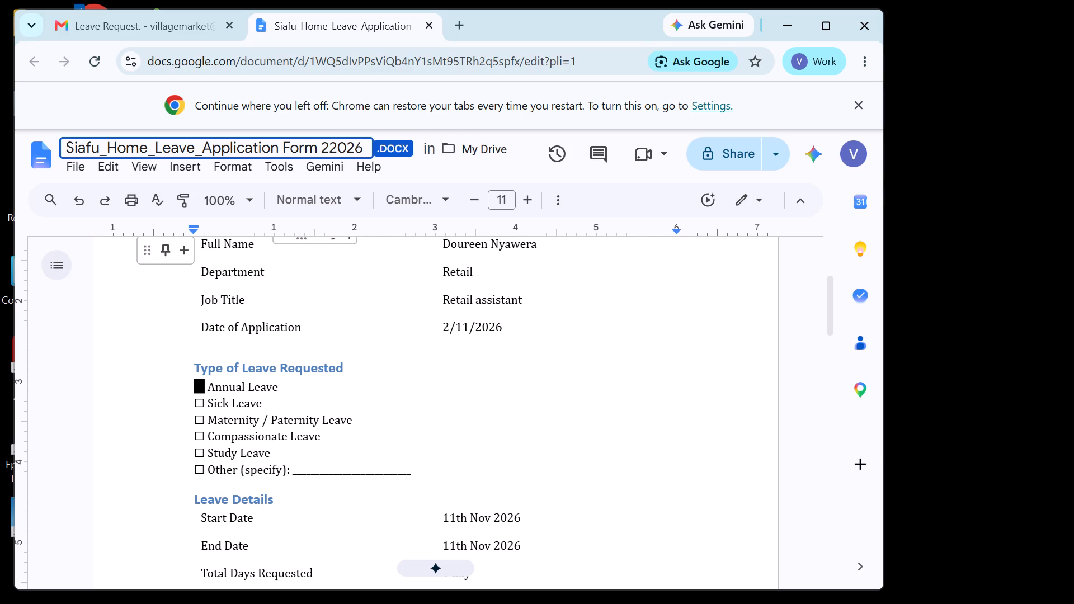
pyautogui.press('BackSpace')
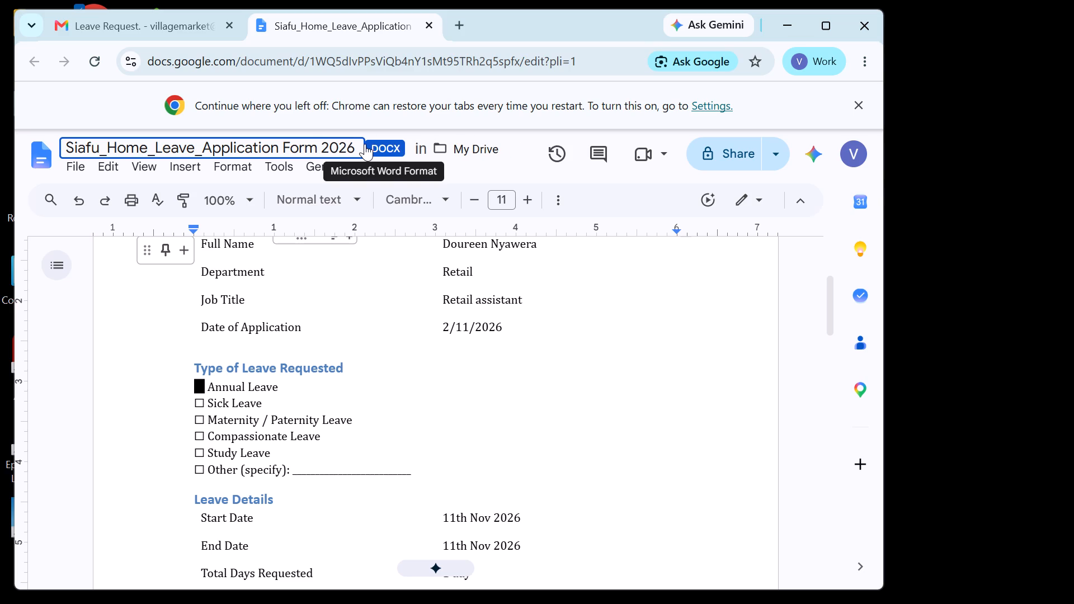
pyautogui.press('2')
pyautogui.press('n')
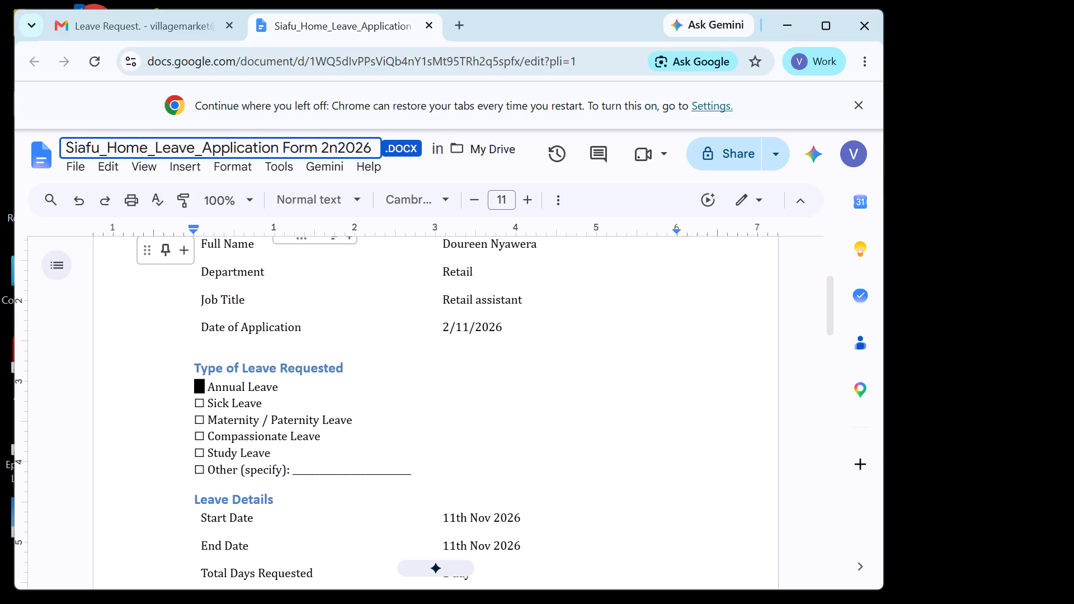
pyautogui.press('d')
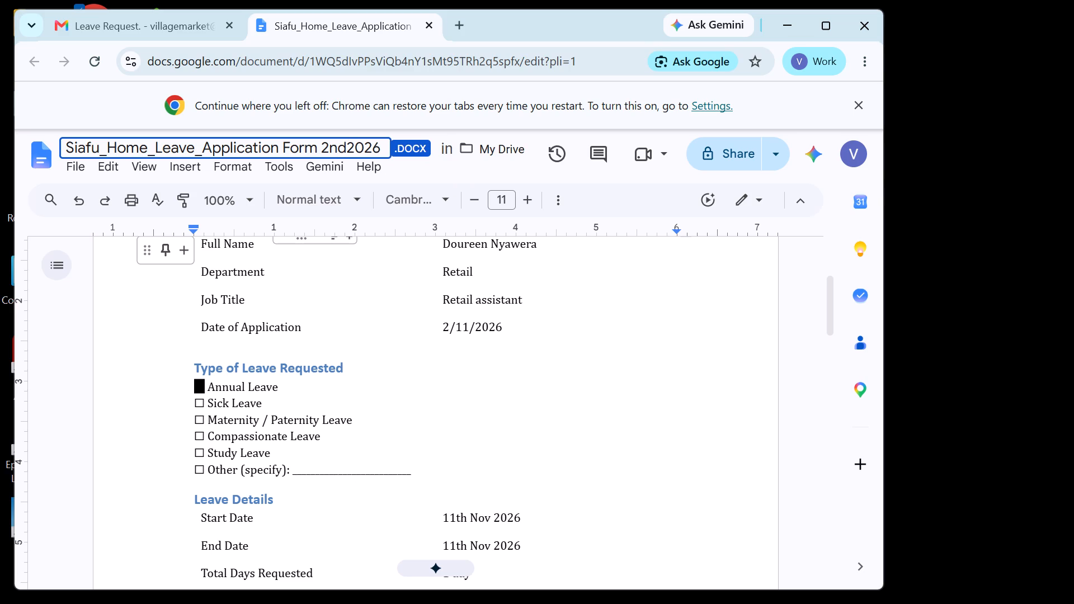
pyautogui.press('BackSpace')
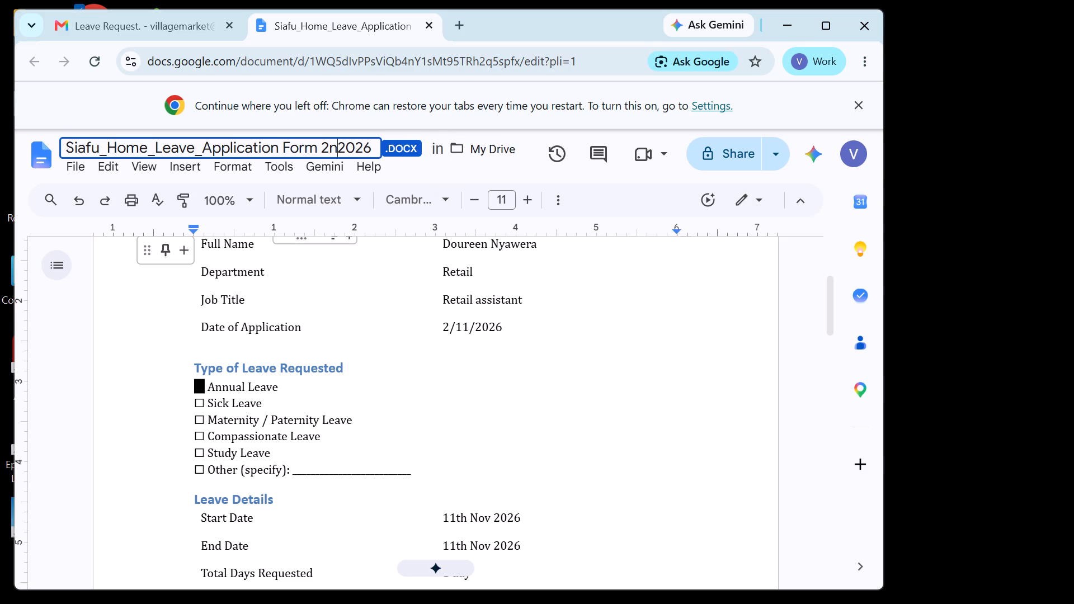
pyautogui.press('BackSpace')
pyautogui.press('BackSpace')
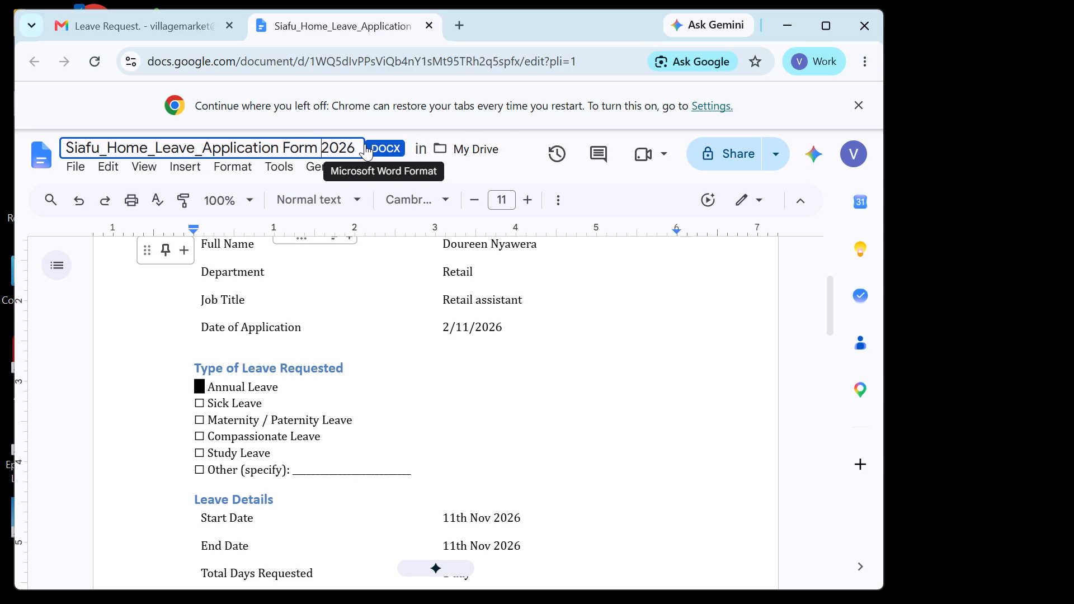
# Insert "11th Nov" before the year in the document title to rename it Siafu_Home_Leave_Application Form 11th Nov2026.
pyautogui.write('11')
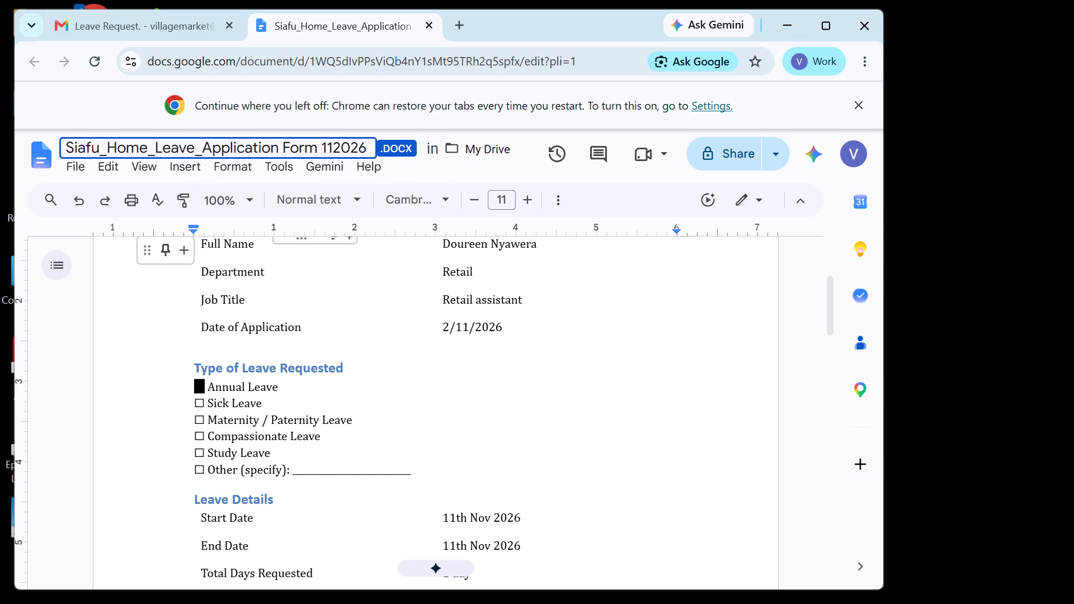
pyautogui.write('th')
pyautogui.press('space')
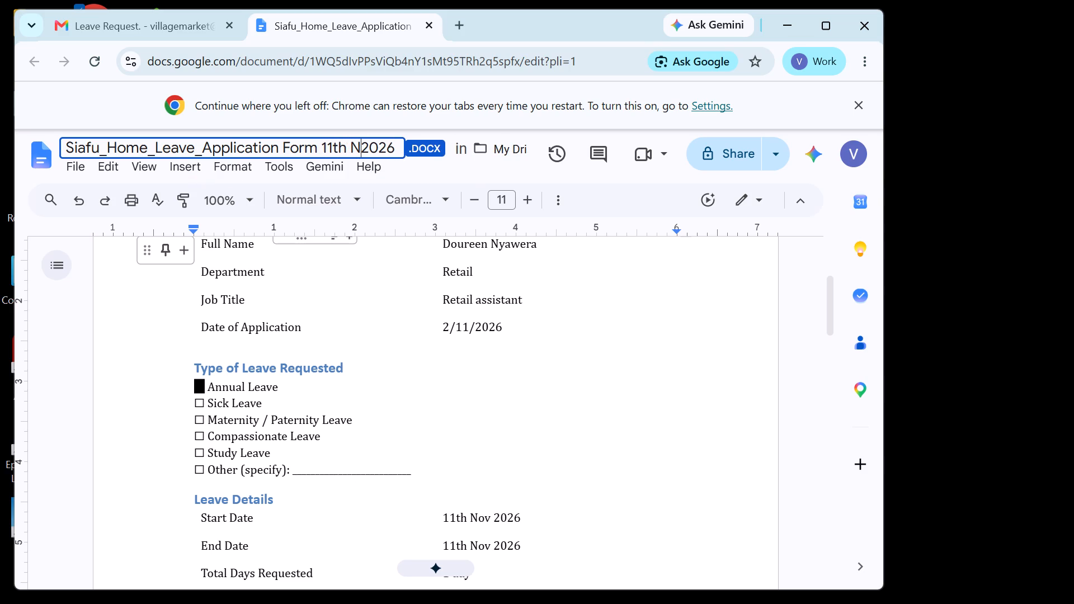
pyautogui.press('o')
pyautogui.press('v')
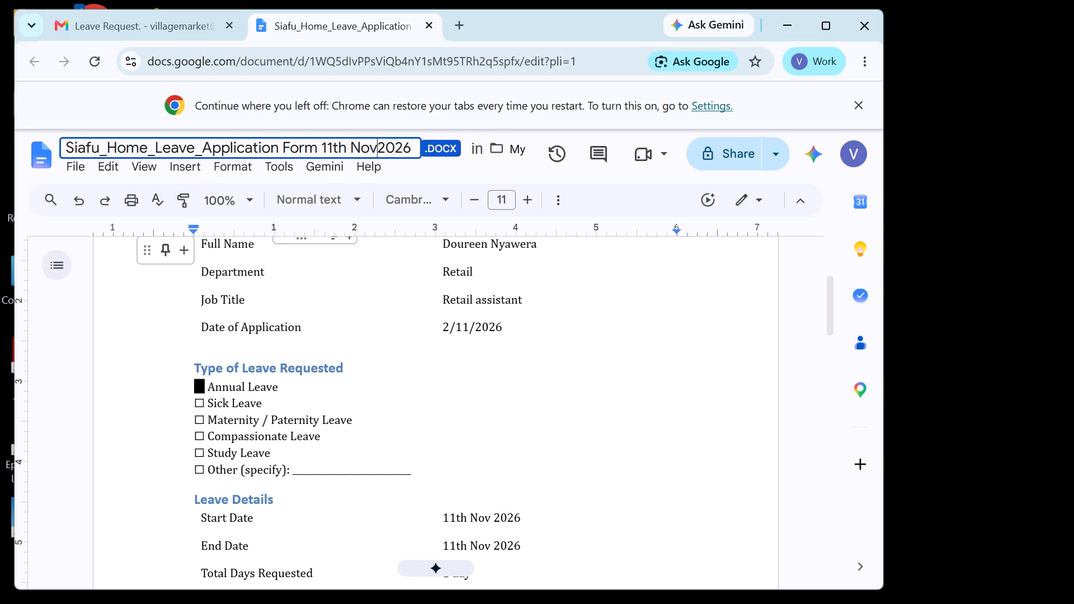
pyautogui.click(78, 167)
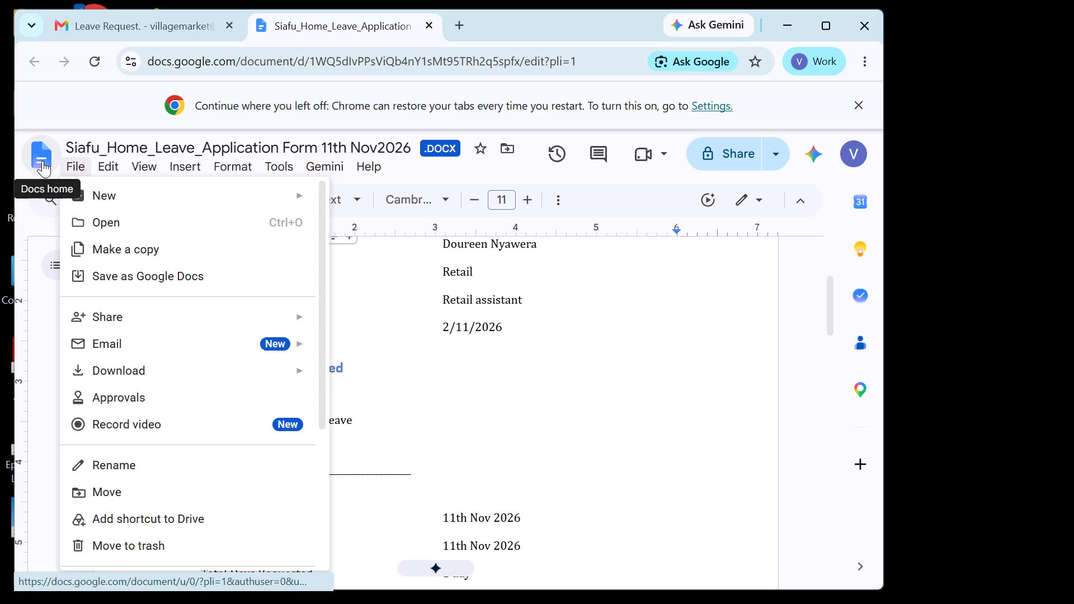
pyautogui.click(453, 360)
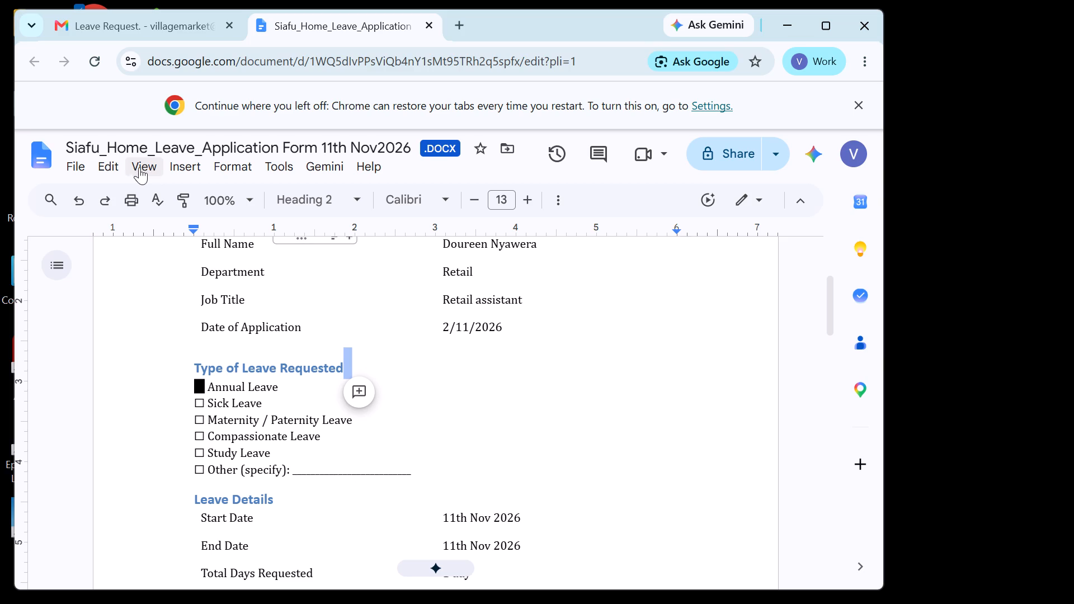
# Save the renamed .DOCX leave application form as a Google Docs document.
pyautogui.click(79, 167)
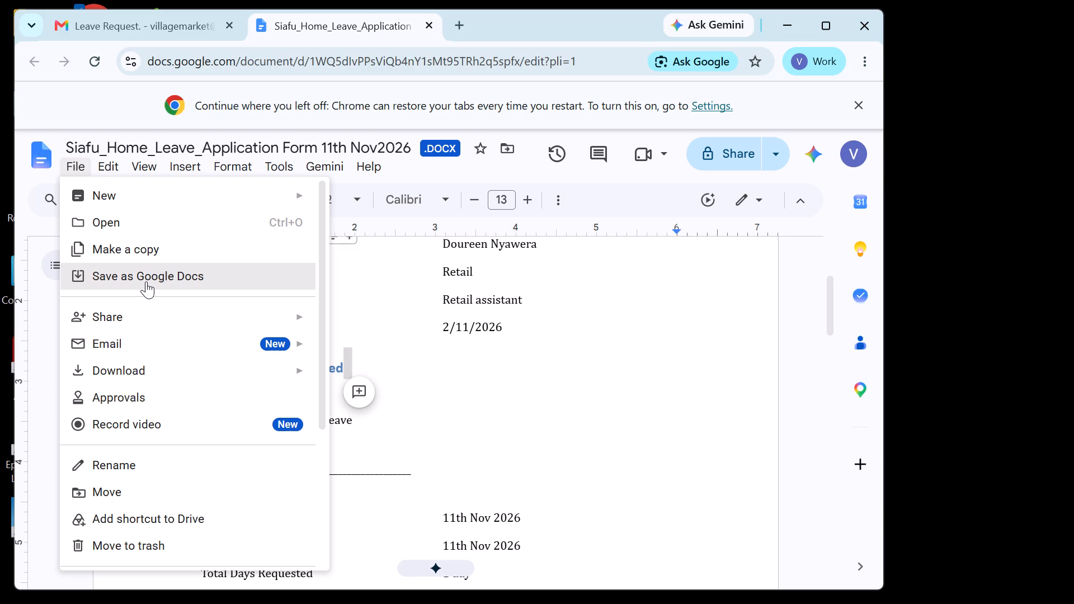
pyautogui.click(146, 281)
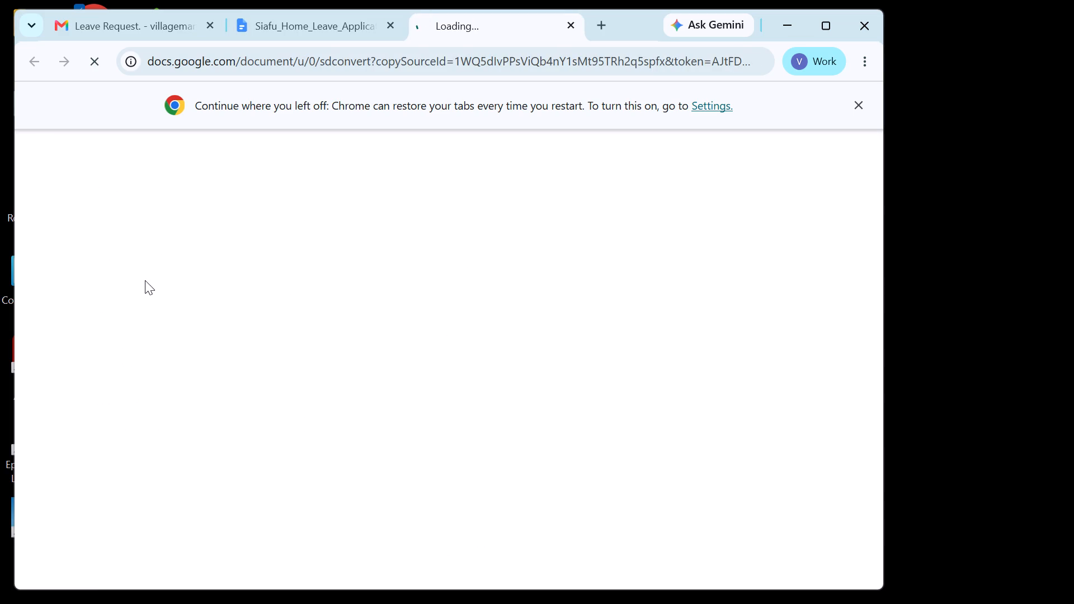
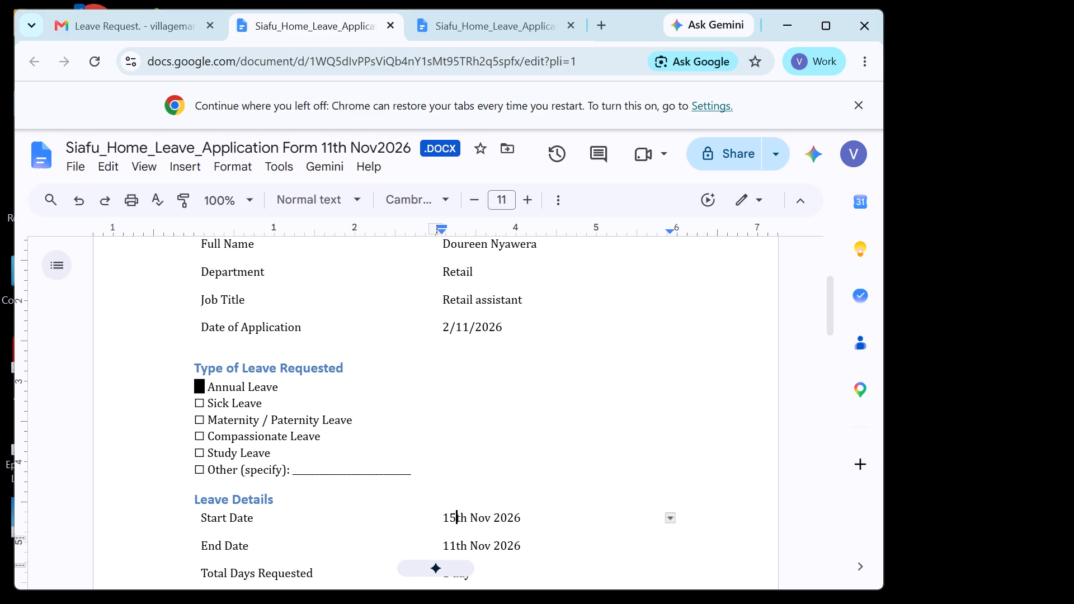
# Change the day of the End Date in the leave details so it reads 15th Nov 2026.
pyautogui.click(457, 548)
pyautogui.press('BackSpace')
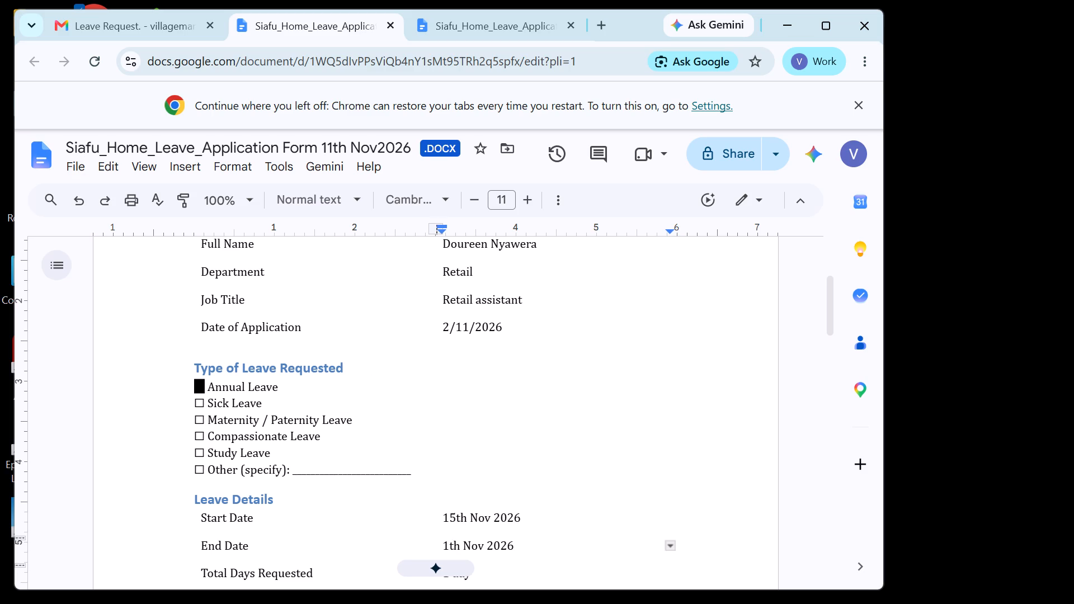
pyautogui.press('5')
# Change the day of the Expected Date of Return so it reads 15th Nov 2026.
pyautogui.scroll(-2, 649, 515)
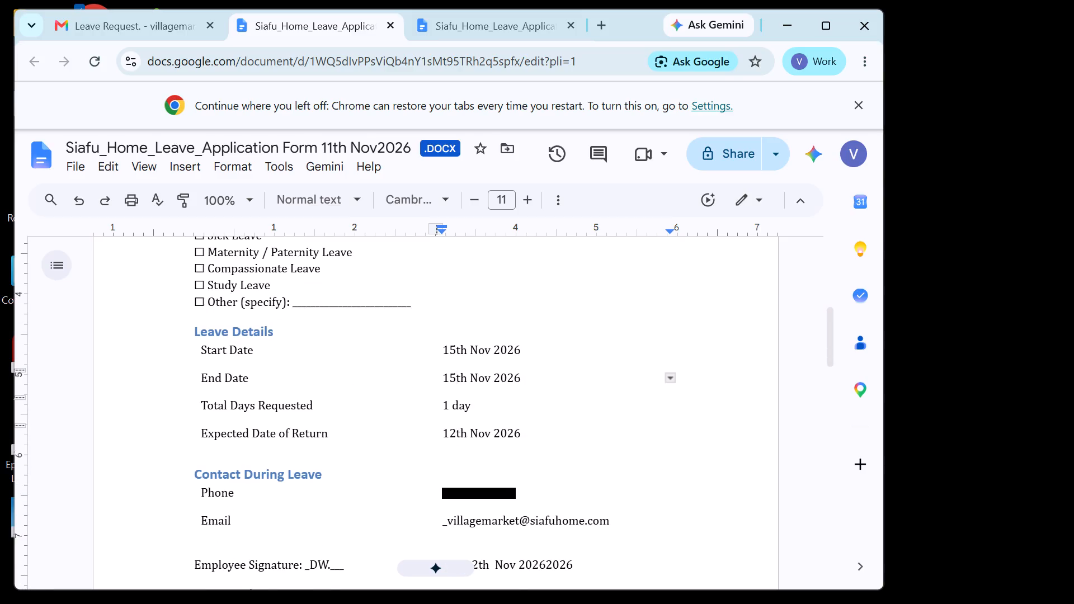
pyautogui.click(456, 434)
pyautogui.press('BackSpace')
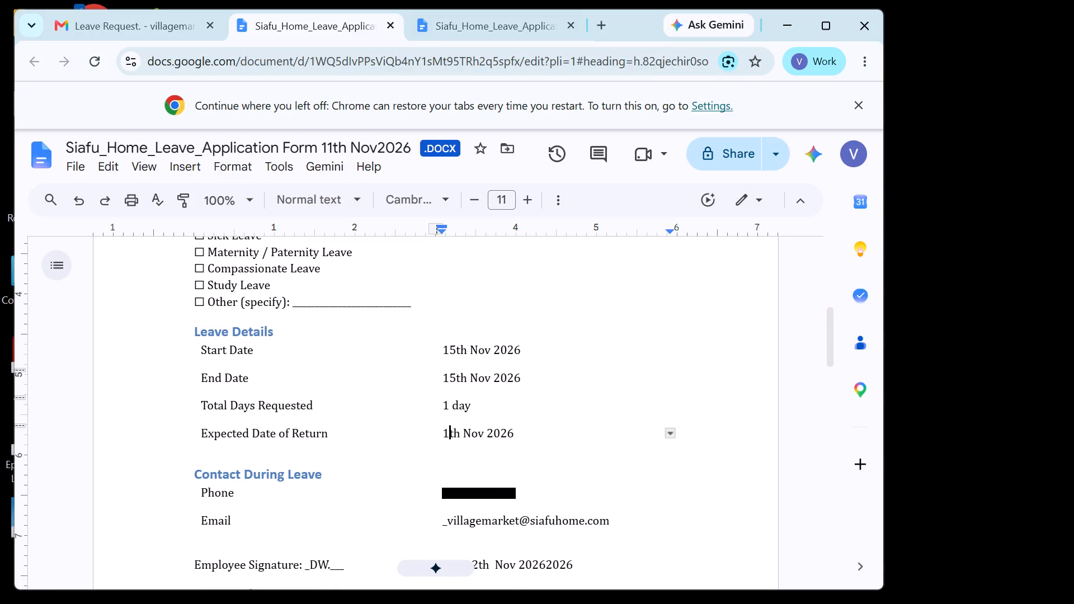
pyautogui.press('5')
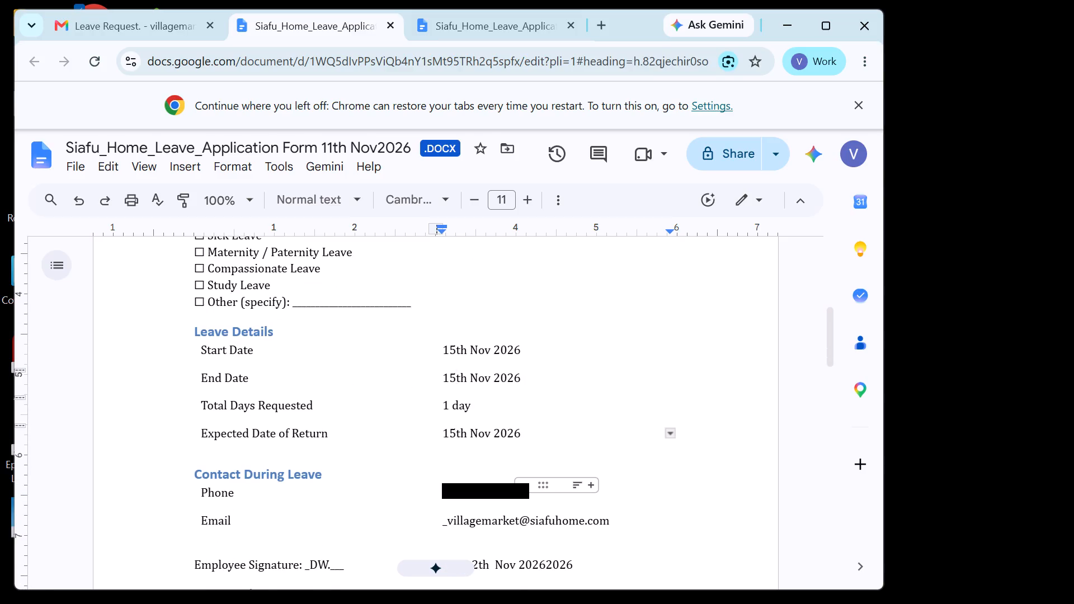
pyautogui.click(624, 454)
# Review the whole leave form, from the employee details through the leave dates and signature date to the manager's section.
pyautogui.scroll(-2, 624, 454)
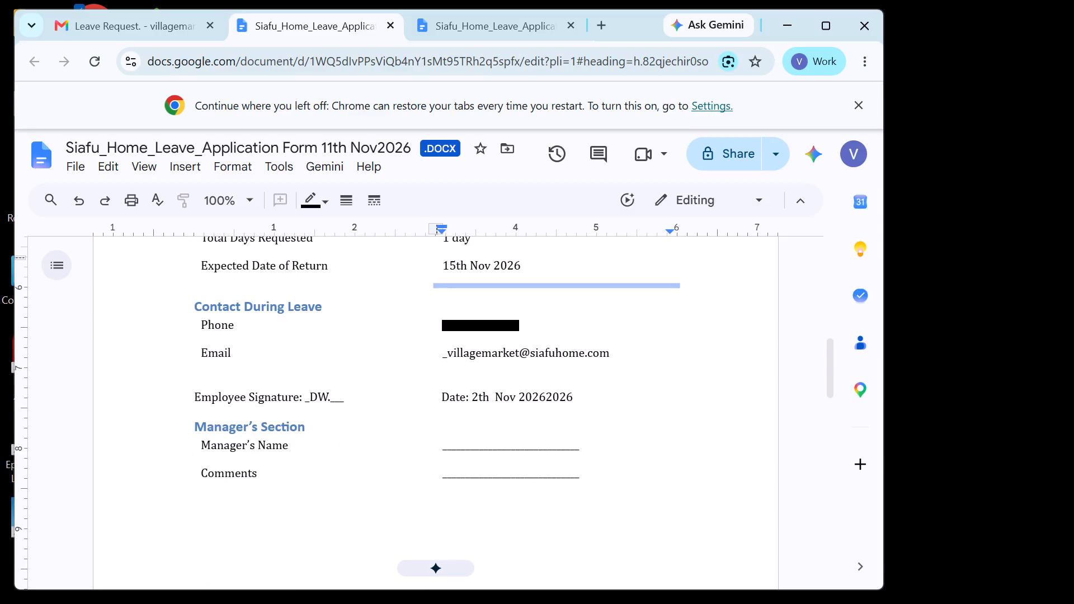
pyautogui.scroll(-2, 484, 395)
pyautogui.scroll(3, 484, 395)
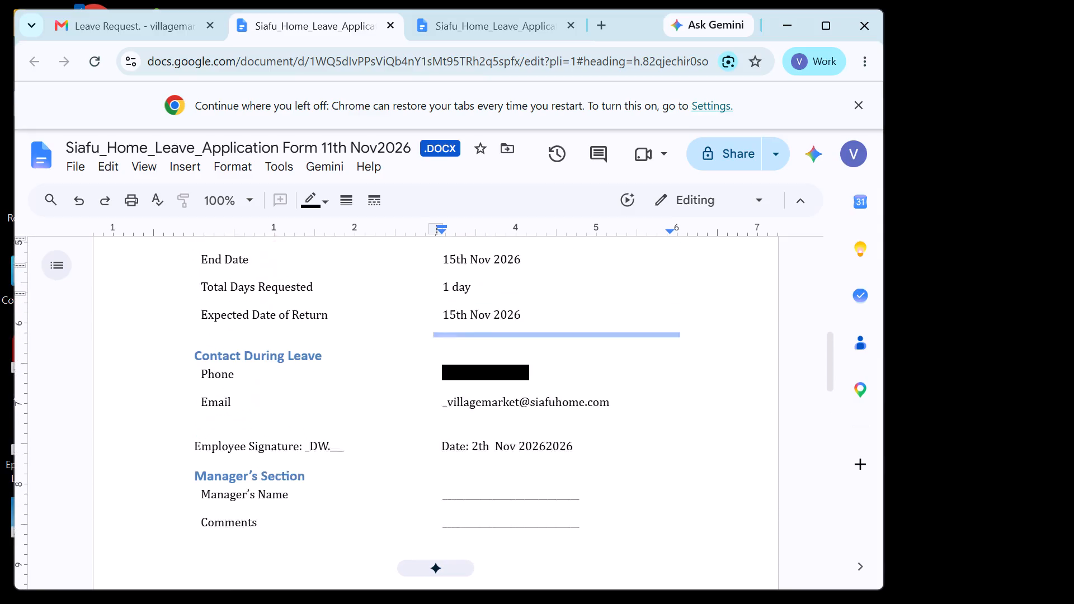
pyautogui.scroll(5, 484, 395)
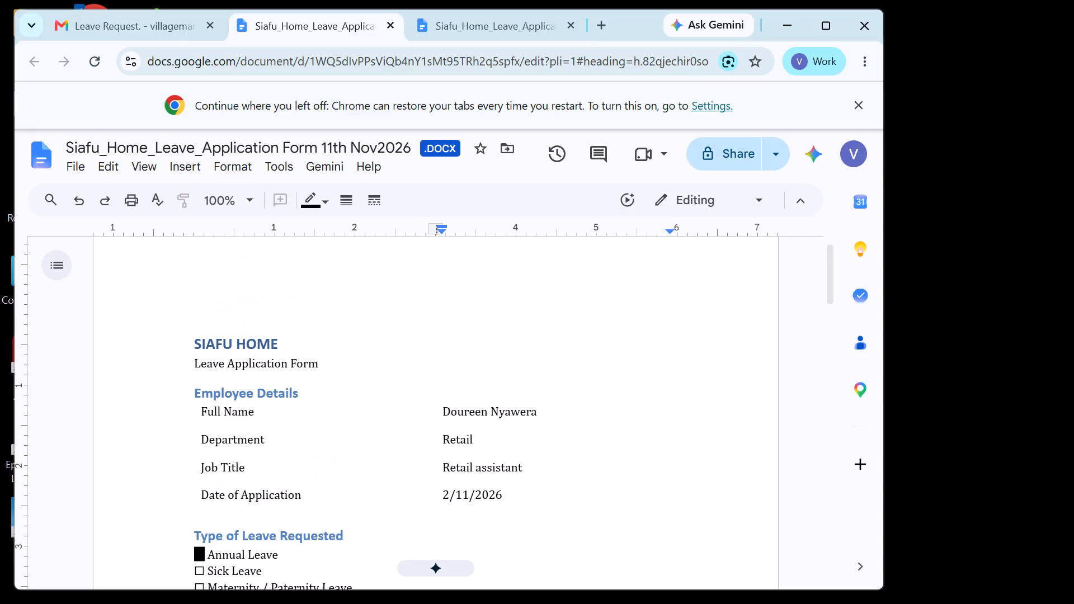
pyautogui.scroll(3, 484, 395)
pyautogui.scroll(-5, 484, 395)
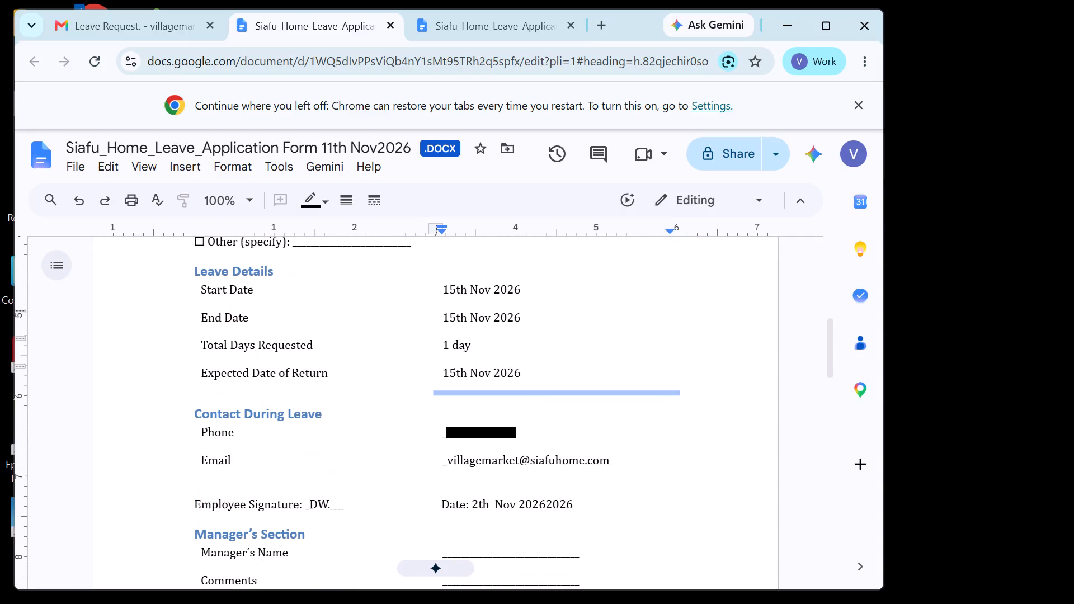
pyautogui.scroll(-3, 484, 395)
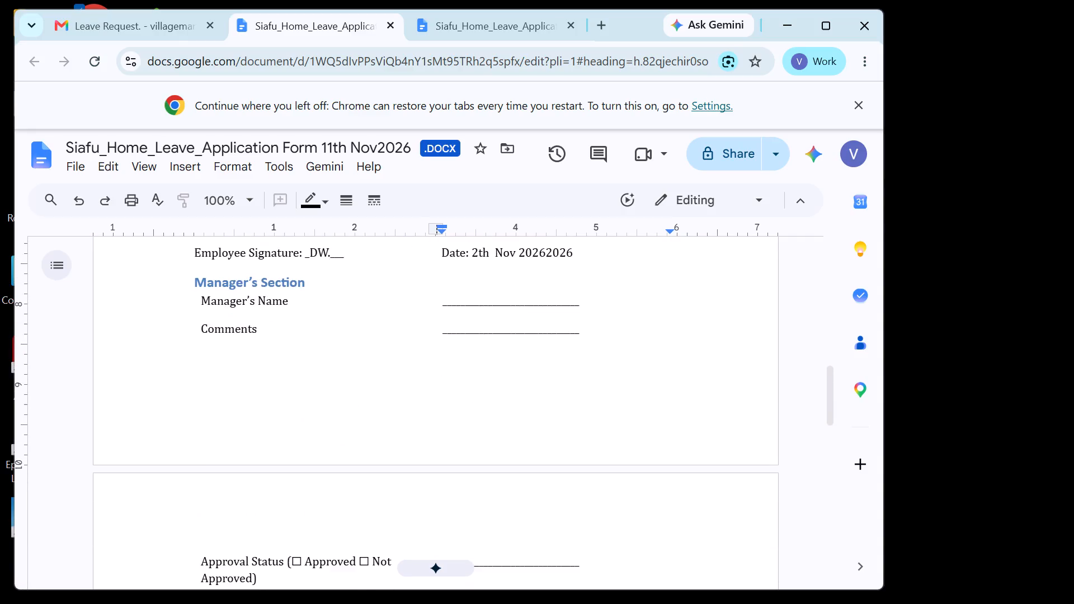
pyautogui.scroll(-3, 484, 395)
pyautogui.scroll(5, 484, 395)
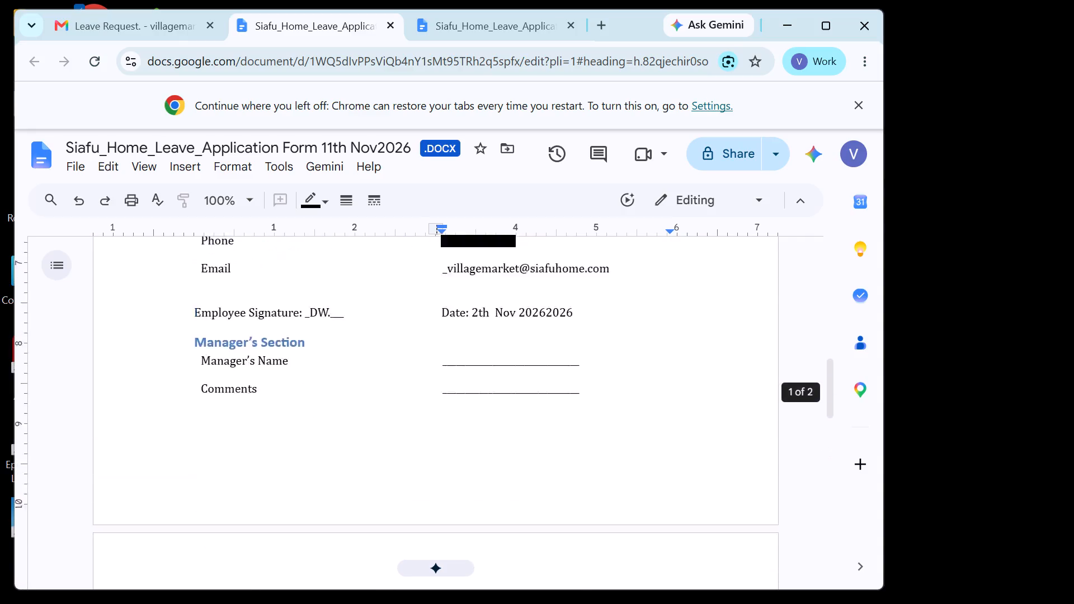
# Save the Siafu_Home_Leave_Application Form 11th Nov2026 .DOCX file as a Google Docs document.
pyautogui.scroll(6, 484, 395)
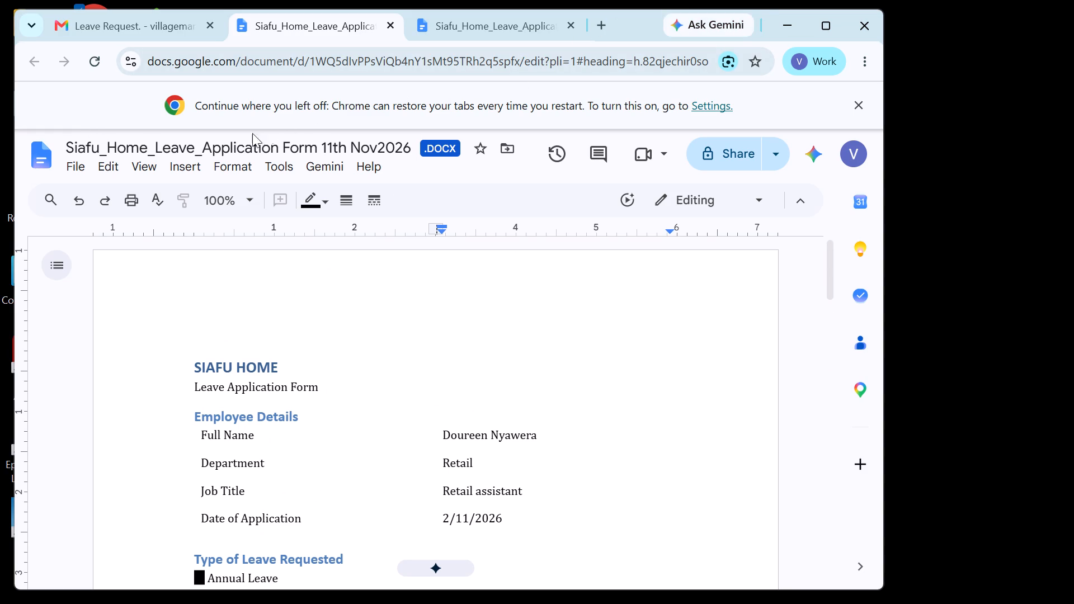
pyautogui.click(79, 167)
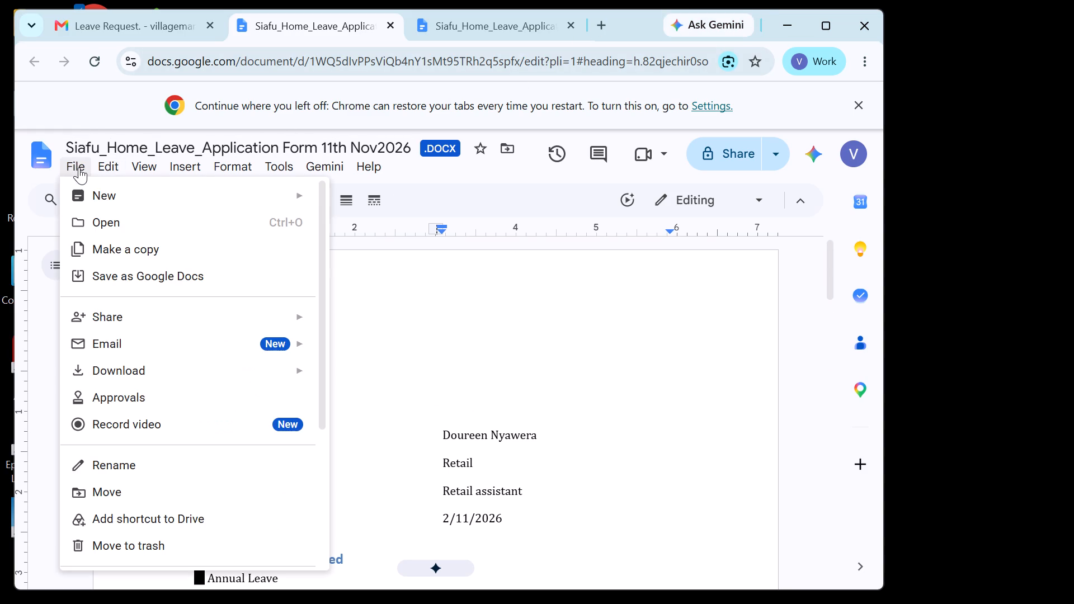
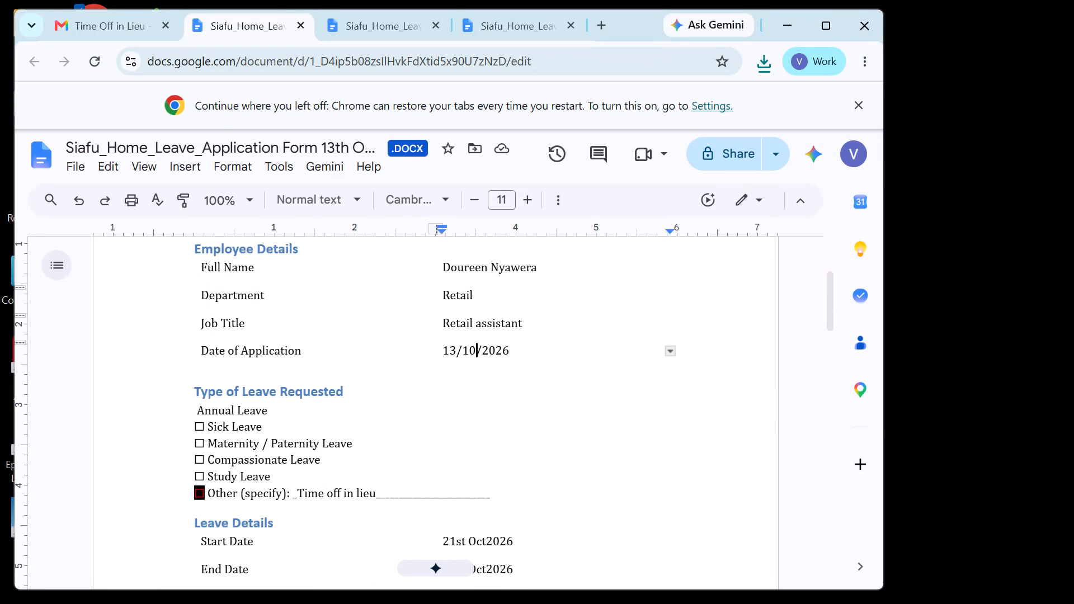
# Change the Date of Application in the employee details to 2/11/2026.
pyautogui.press('BackSpace')
pyautogui.press('1')
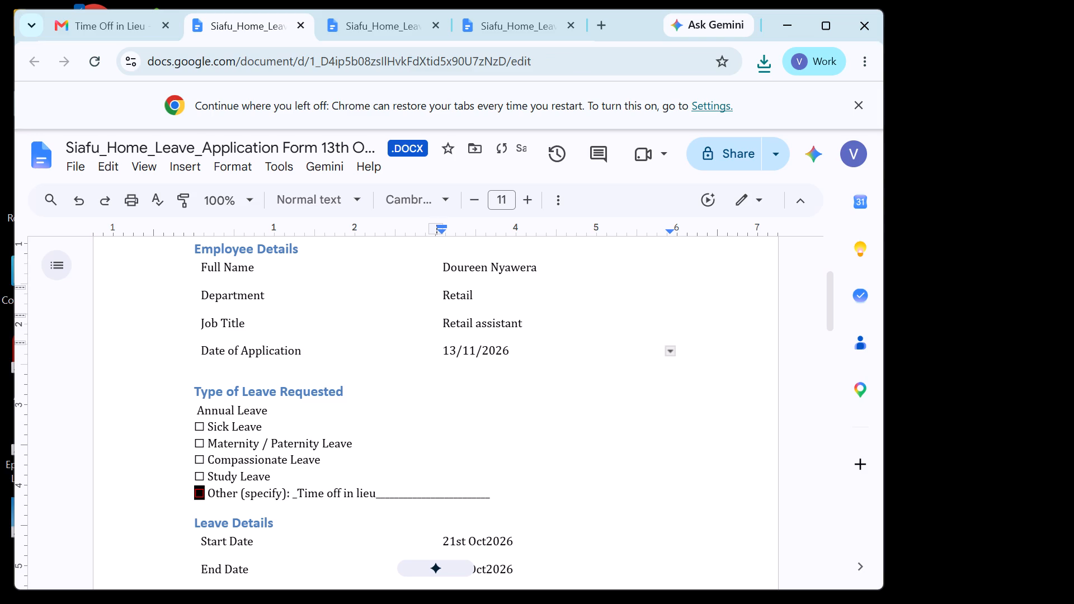
pyautogui.click(454, 347)
pyautogui.press('BackSpace')
pyautogui.press('BackSpace')
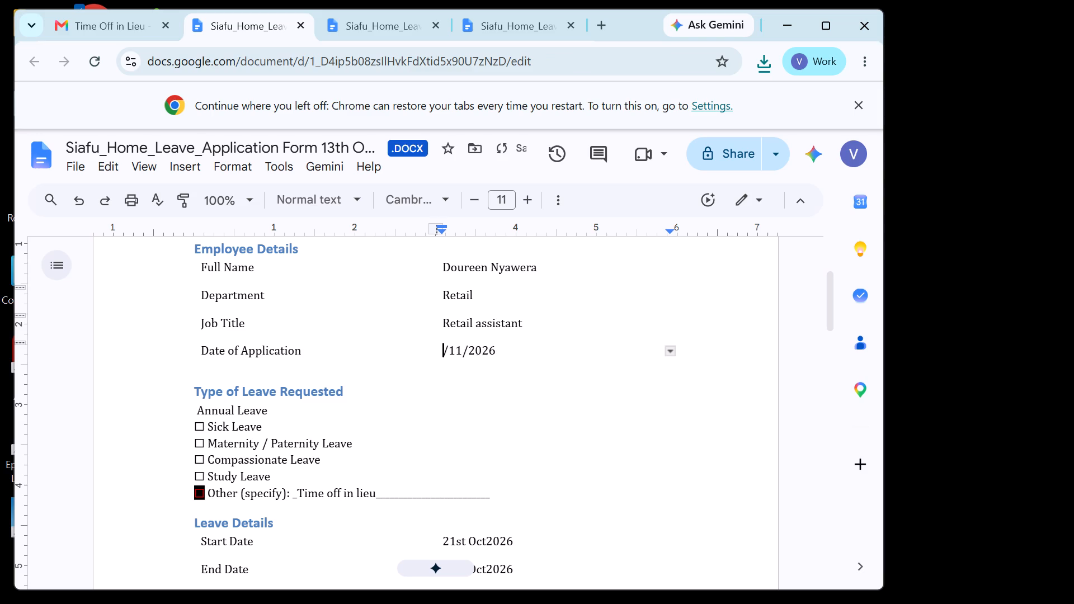
pyautogui.press('2')
# Replace the day and month of the Start Date in the leave details so it reads 13th Nov2026.
pyautogui.click(483, 540)
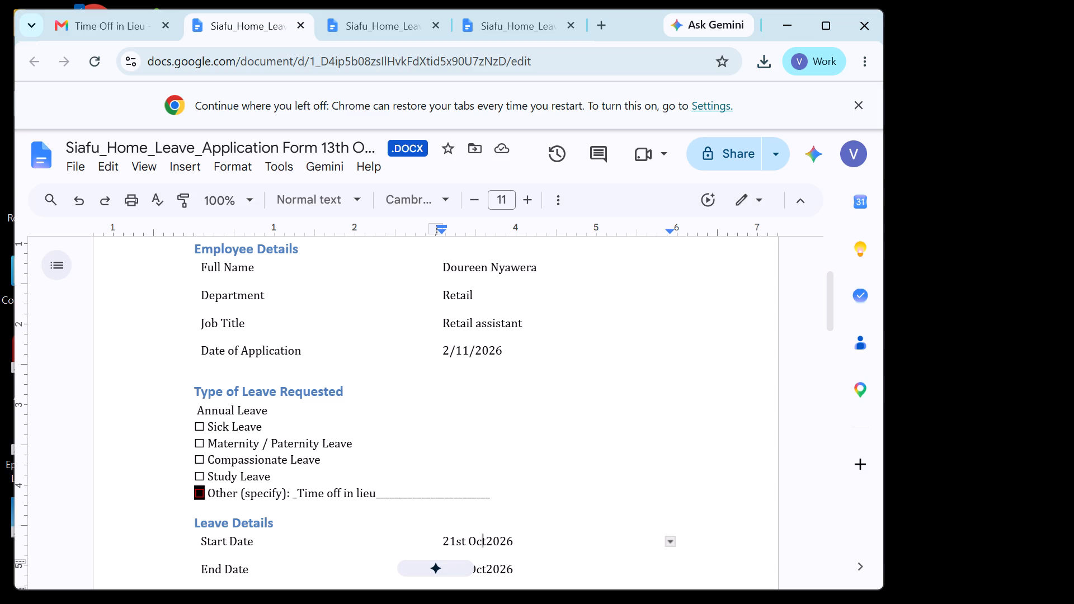
pyautogui.click(487, 541)
pyautogui.press('BackSpace')
pyautogui.press('BackSpace')
pyautogui.press('BackSpace')
pyautogui.press('BackSpace')
pyautogui.press('BackSpace')
pyautogui.press('BackSpace')
pyautogui.press('BackSpace')
pyautogui.press('BackSpace')
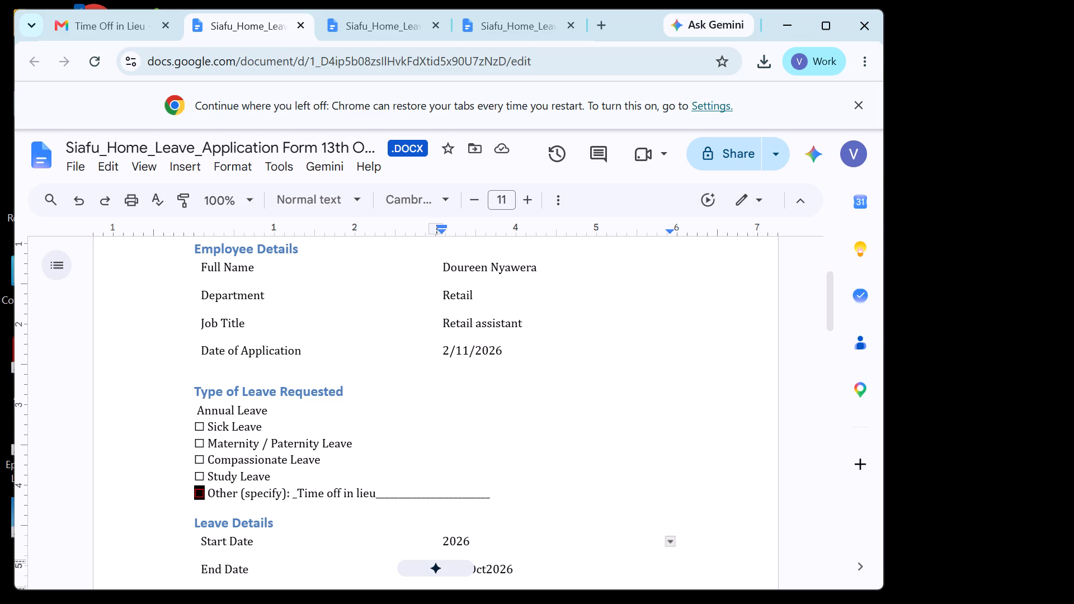
pyautogui.press('1')
pyautogui.write('3th')
pyautogui.press('space')
pyautogui.press('n')
pyautogui.press('o')
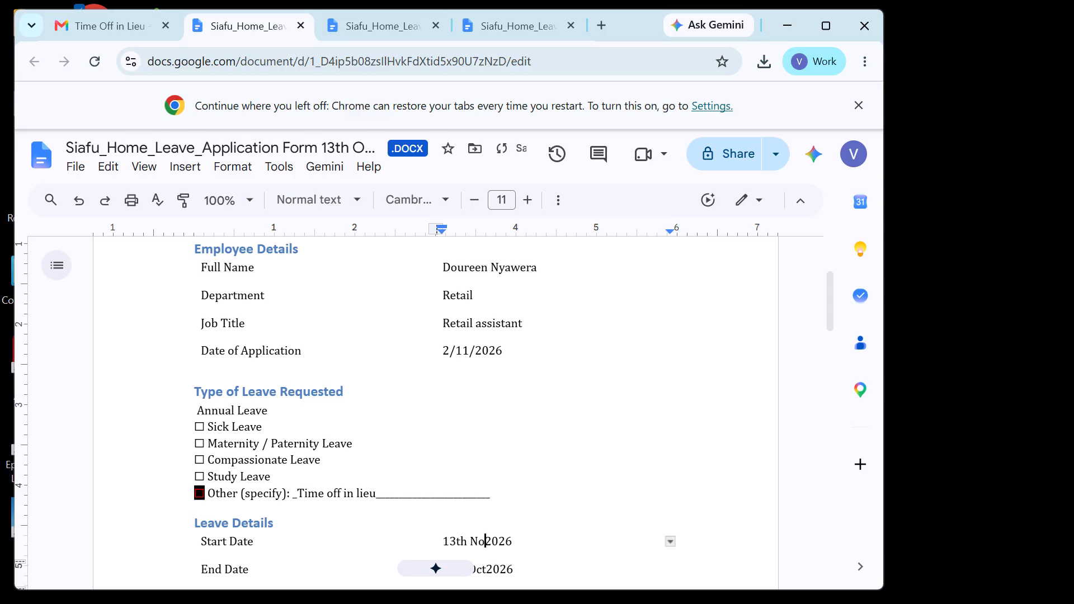
pyautogui.press('v')
# Replace the day and month of the End Date in the leave details so it reads 13th Nov2026.
pyautogui.scroll(-2, 525, 537)
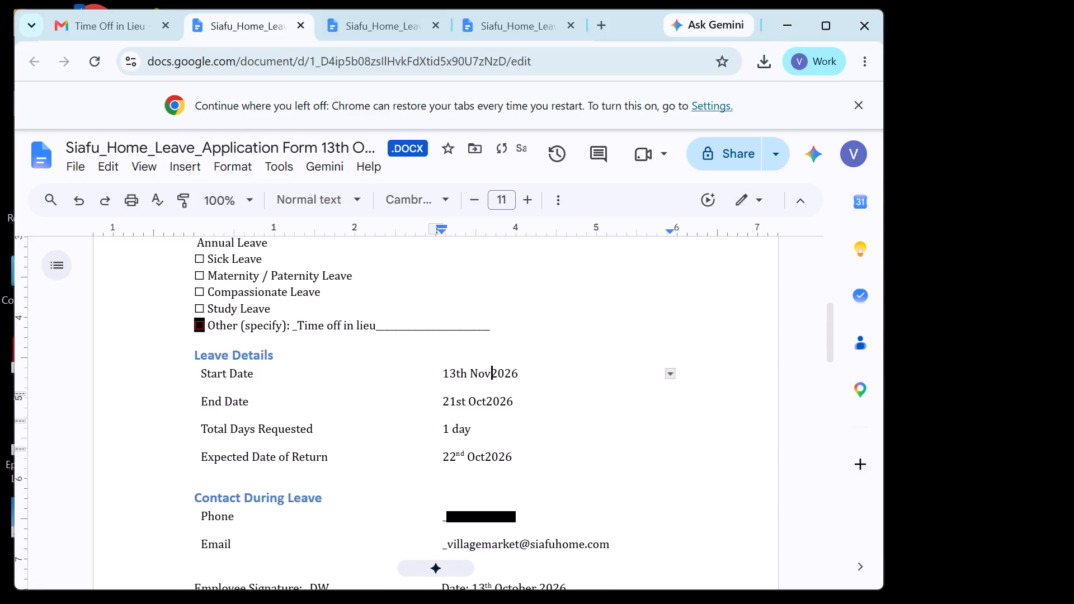
pyautogui.click(486, 399)
pyautogui.press('BackSpace')
pyautogui.press('BackSpace')
pyautogui.press('BackSpace')
pyautogui.press('BackSpace')
pyautogui.press('BackSpace')
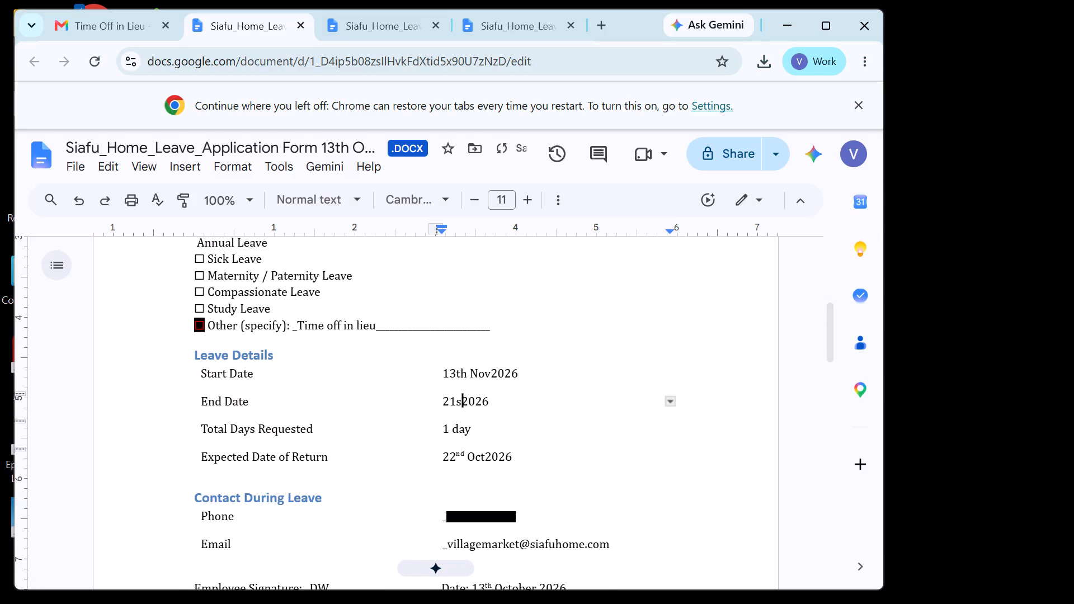
pyautogui.press('BackSpace')
pyautogui.press('BackSpace')
pyautogui.press('BackSpace')
pyautogui.press('1')
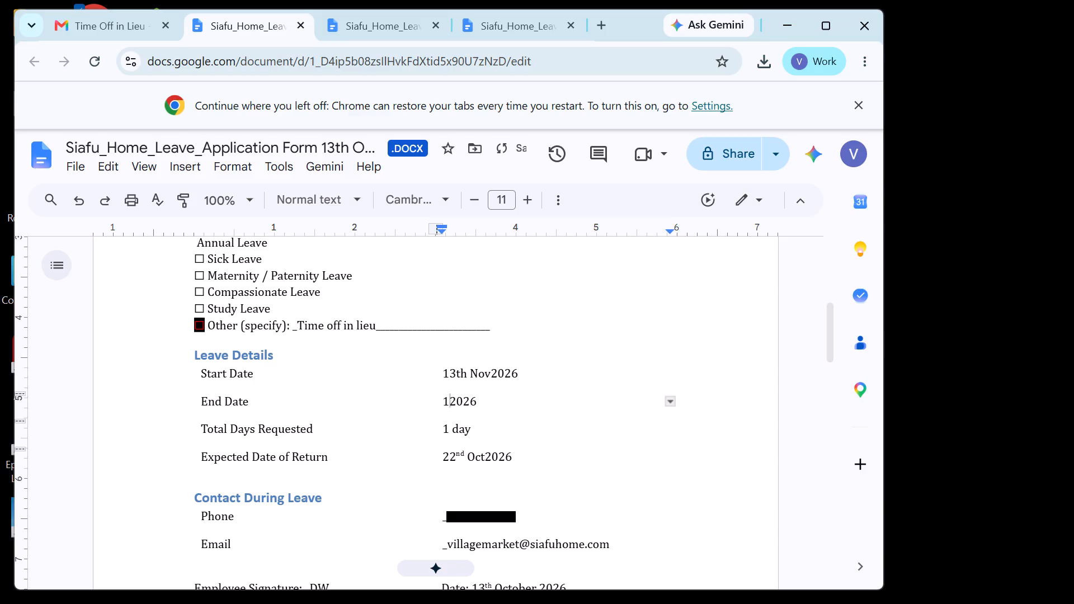
pyautogui.write('3th')
pyautogui.press('space')
pyautogui.press('n')
pyautogui.write('ov')
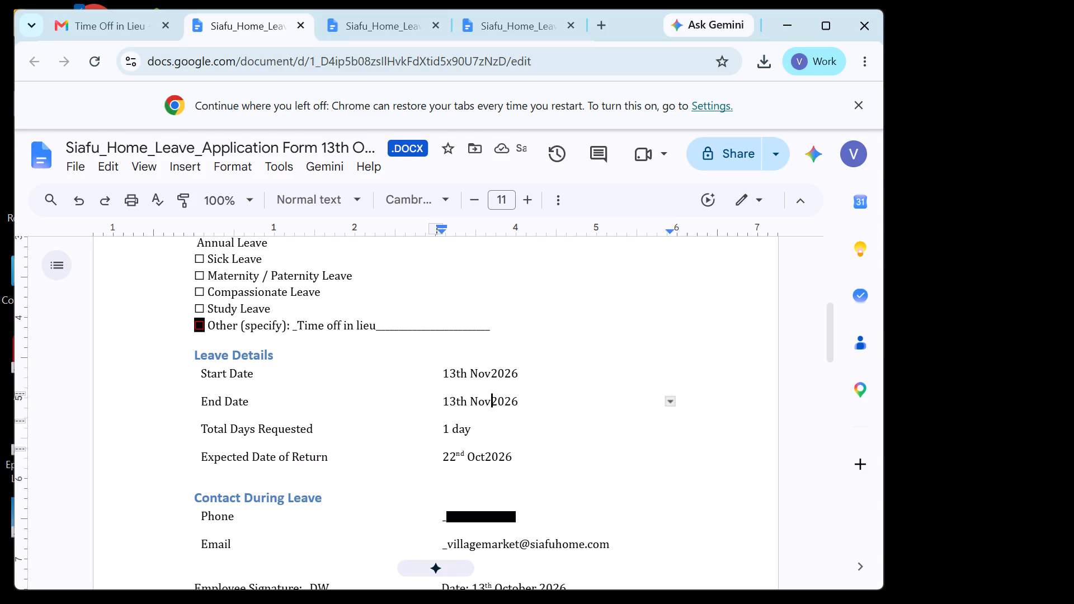
# Replace the day and month of the Expected Date of Return so it reads 14th Nov2026.
pyautogui.click(465, 454)
pyautogui.press('BackSpace')
pyautogui.press('BackSpace')
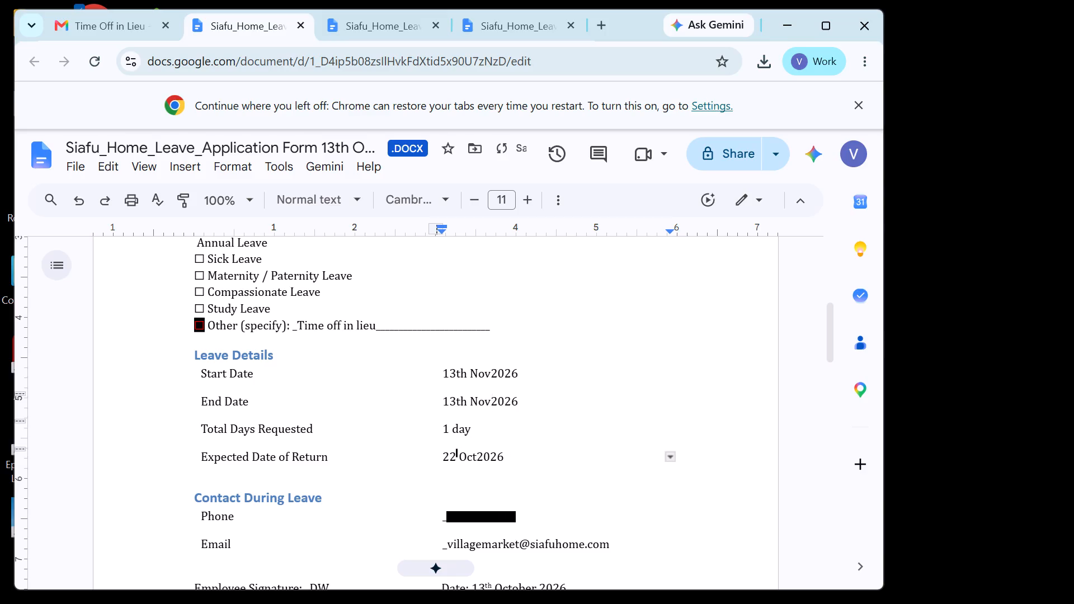
pyautogui.press('BackSpace')
pyautogui.press('BackSpace')
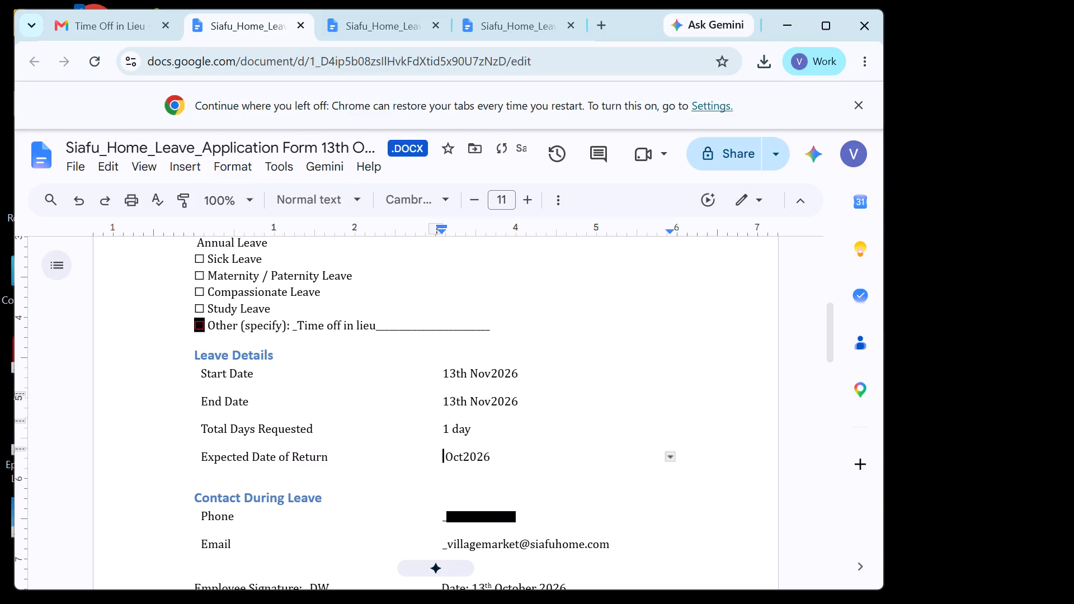
pyautogui.click(465, 454)
pyautogui.press('BackSpace')
pyautogui.press('BackSpace')
pyautogui.press('BackSpace')
pyautogui.press('1')
pyautogui.write('th')
pyautogui.press('BackSpace')
pyautogui.press('BackSpace')
pyautogui.write('4th')
pyautogui.press('space')
pyautogui.press('n')
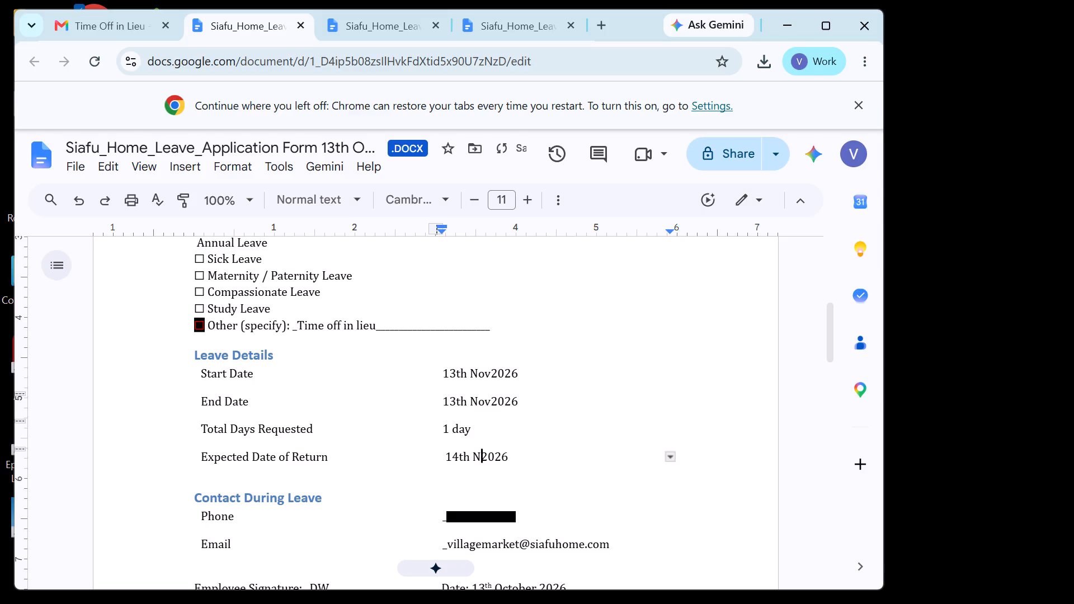
pyautogui.write('ov')
pyautogui.click(489, 491)
# Replace the day and month of the date beside the employee signature so it reads 2nd Nov 2026.
pyautogui.scroll(-3, 489, 491)
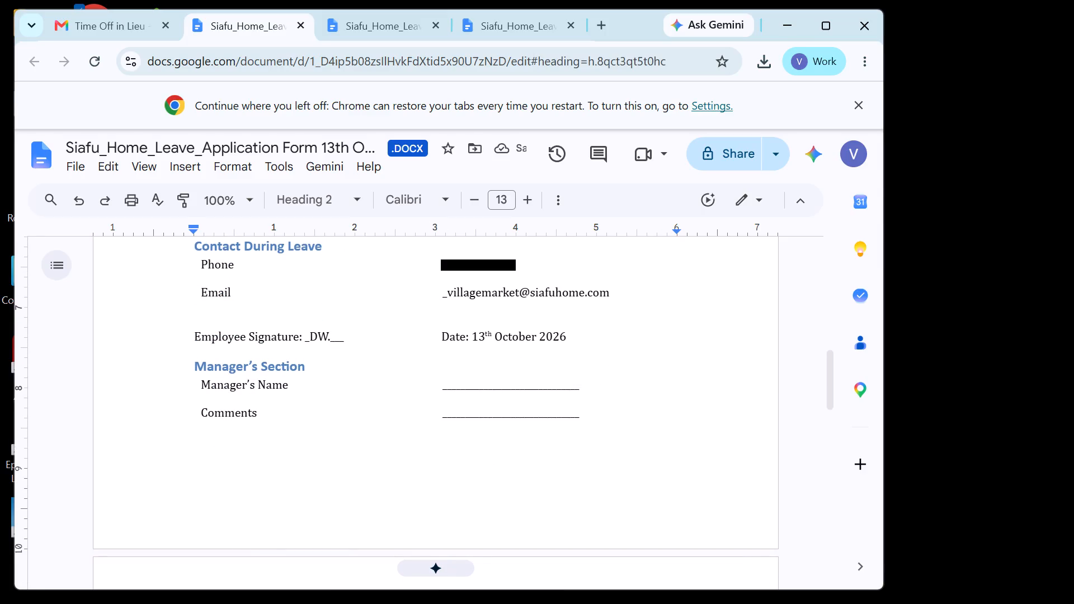
pyautogui.click(535, 336)
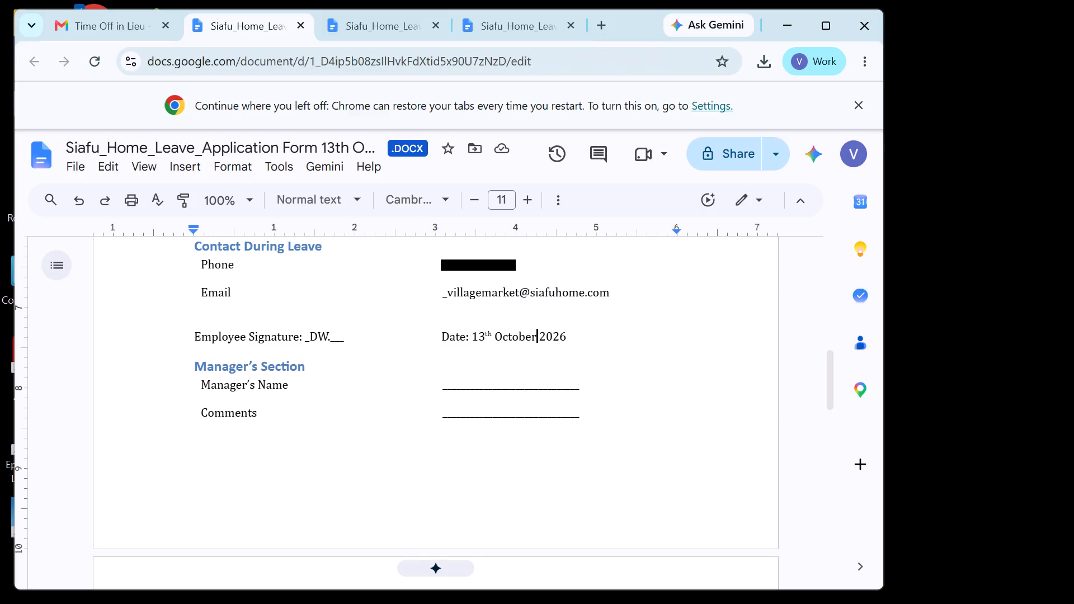
pyautogui.press('BackSpace')
pyautogui.press('BackSpace')
pyautogui.press('BackSpace')
pyautogui.press('BackSpace')
pyautogui.press('BackSpace')
pyautogui.press('BackSpace')
pyautogui.press('BackSpace')
pyautogui.press('BackSpace')
pyautogui.press('BackSpace')
pyautogui.press('BackSpace')
pyautogui.press('BackSpace')
pyautogui.press('BackSpace')
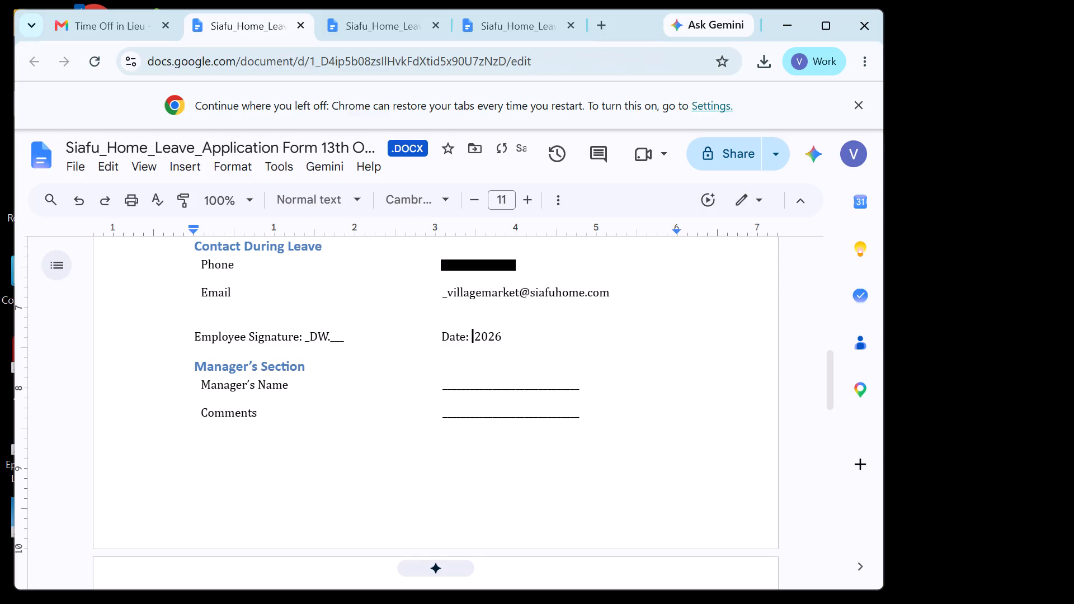
pyautogui.press('2')
pyautogui.write('nd')
pyautogui.press('space')
pyautogui.press('n')
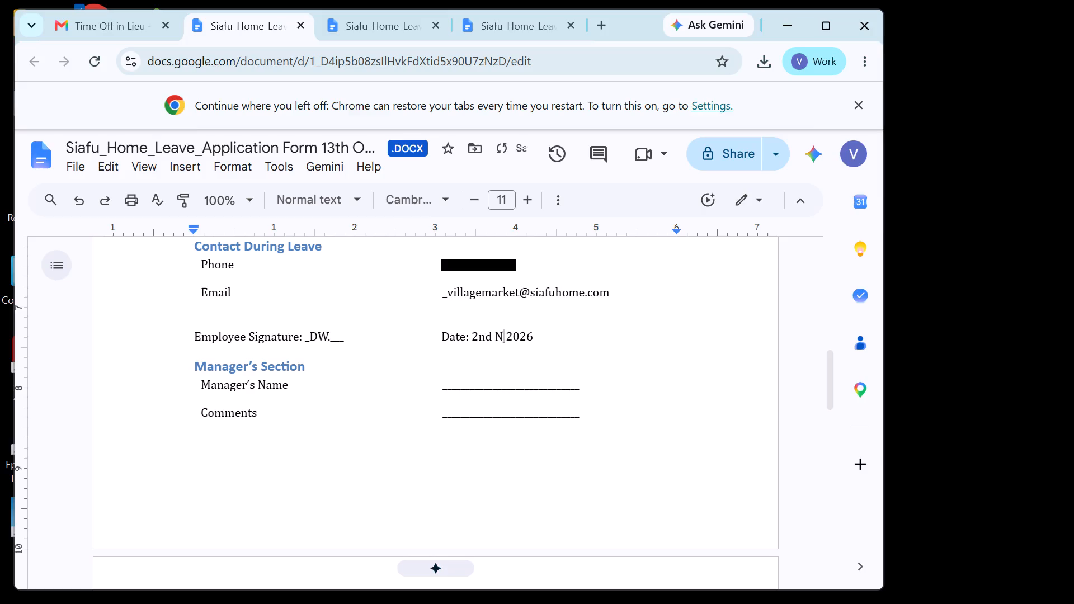
pyautogui.write('ov')
pyautogui.click(483, 376)
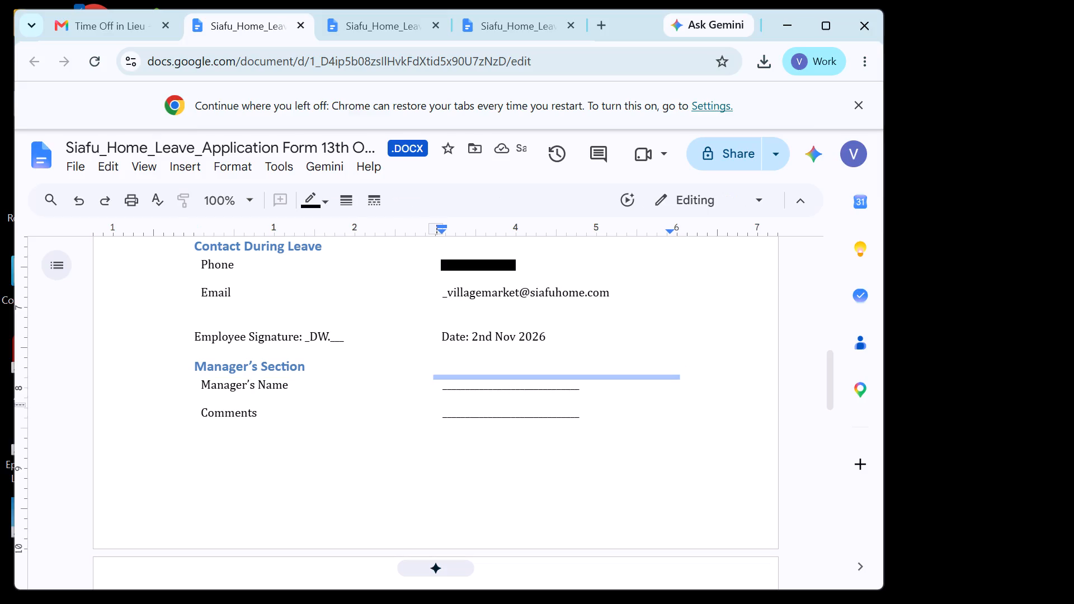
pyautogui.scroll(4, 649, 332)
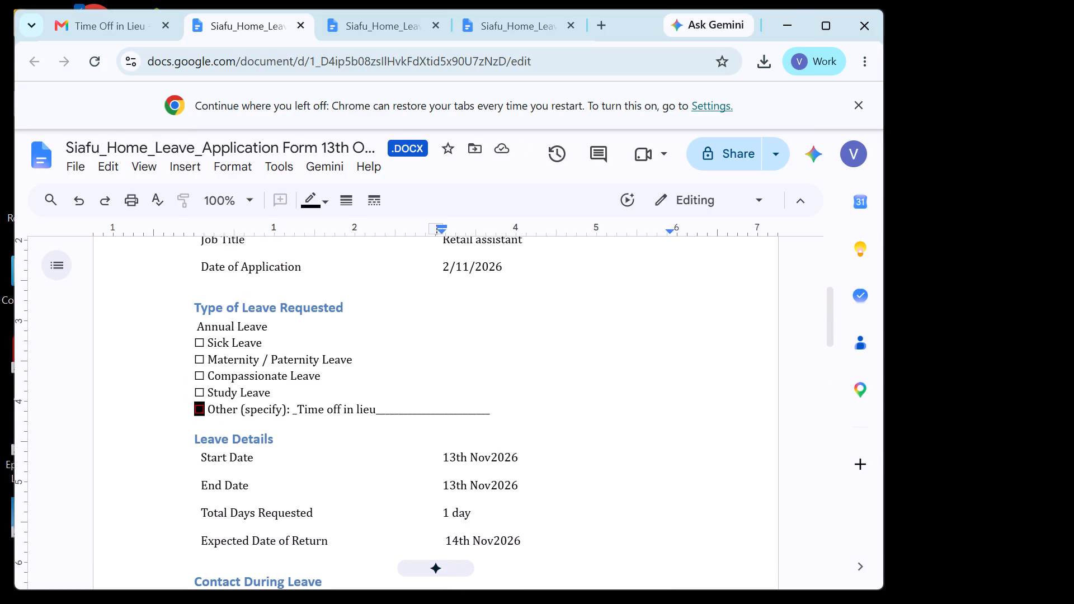
# Save the 13th Nov time-off-in-lieu .DOCX leave form as a Google Docs document.
pyautogui.scroll(3, 511, 349)
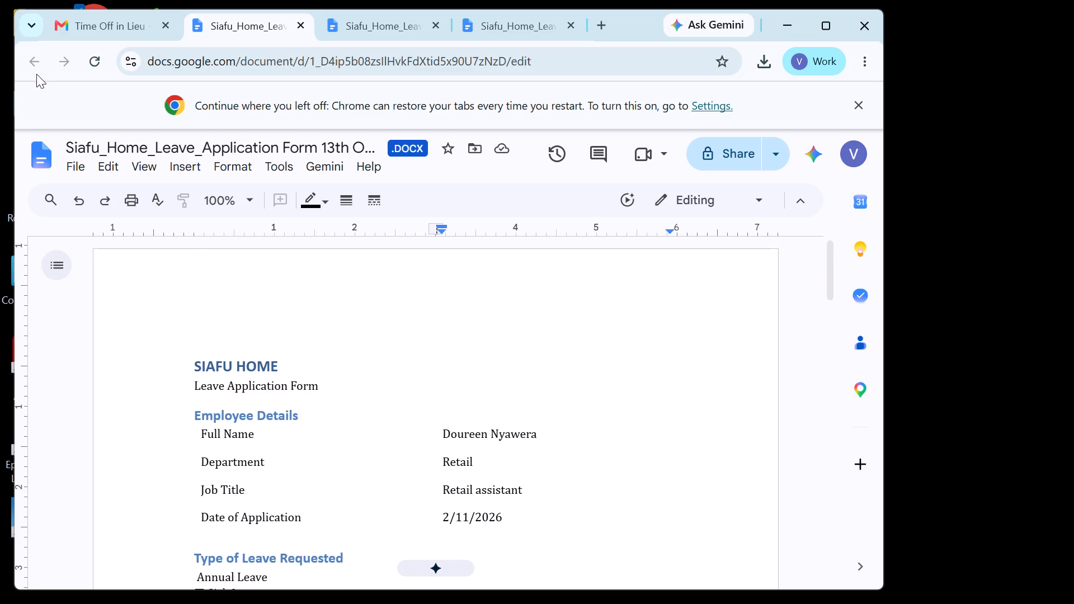
pyautogui.click(70, 164)
pyautogui.click(168, 275)
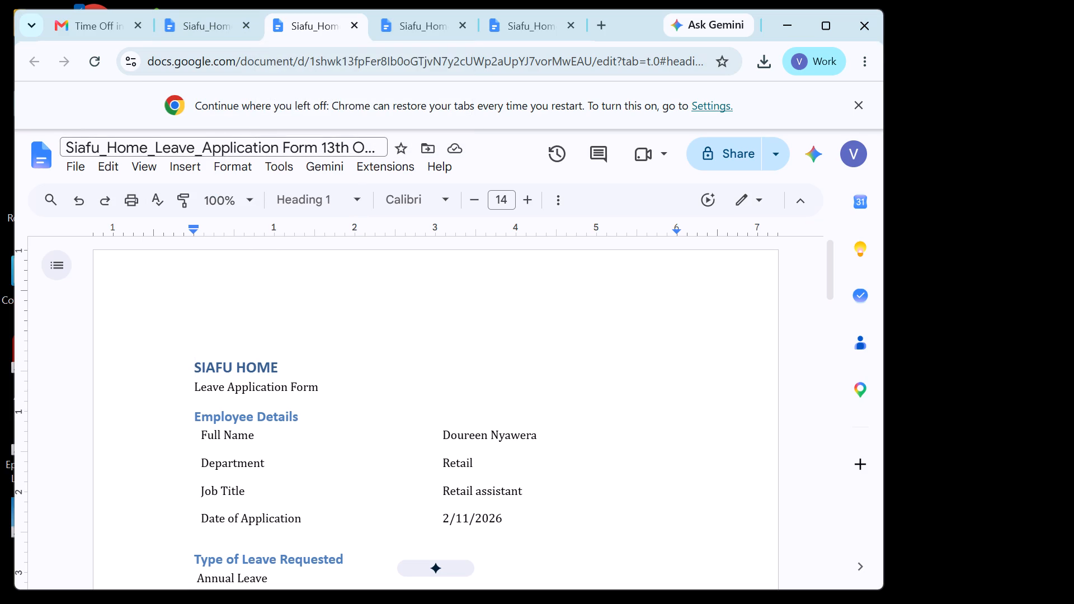
# Rename the converted time-off-in-lieu form as Siafu_Home_Leave_Application Form 13th Nov 2026.
pyautogui.click(378, 147)
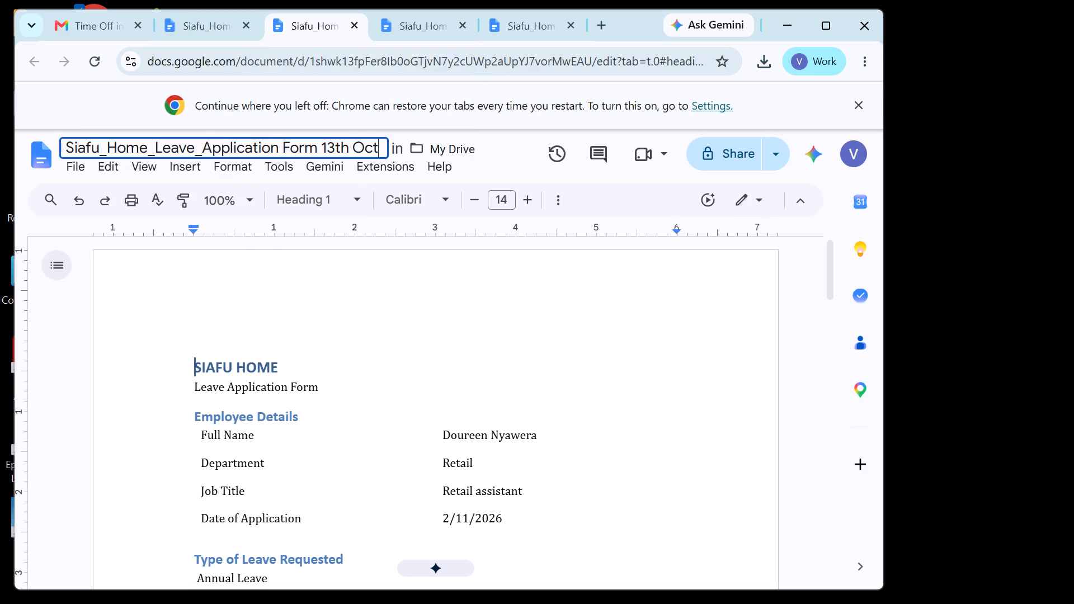
pyautogui.press('BackSpace')
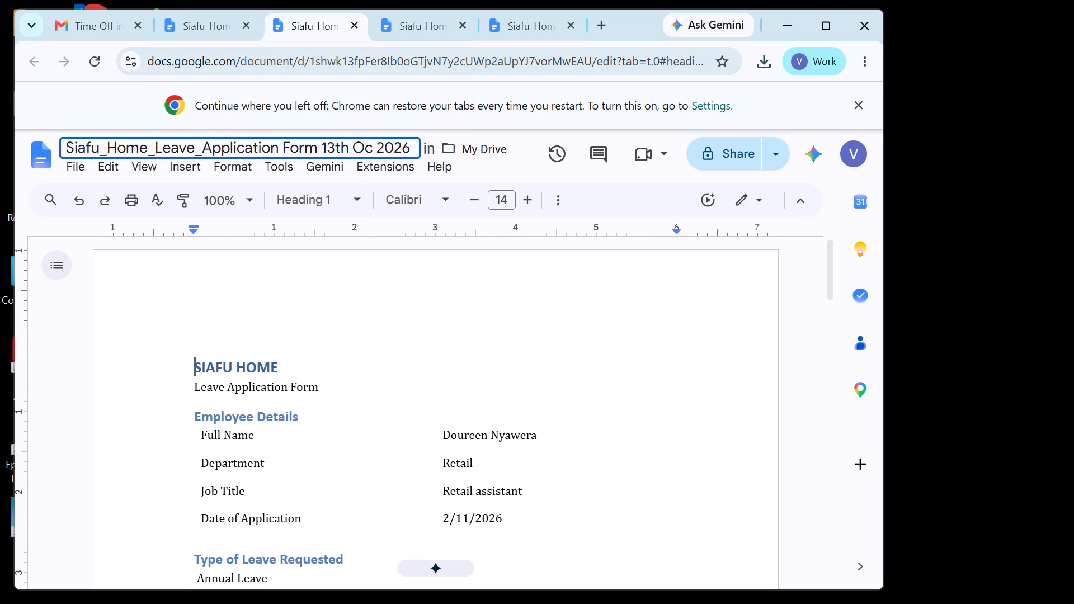
pyautogui.press('BackSpace')
pyautogui.press('BackSpace')
pyautogui.press('BackSpace')
pyautogui.press('BackSpace')
pyautogui.press('BackSpace')
pyautogui.press('BackSpace')
pyautogui.press('BackSpace')
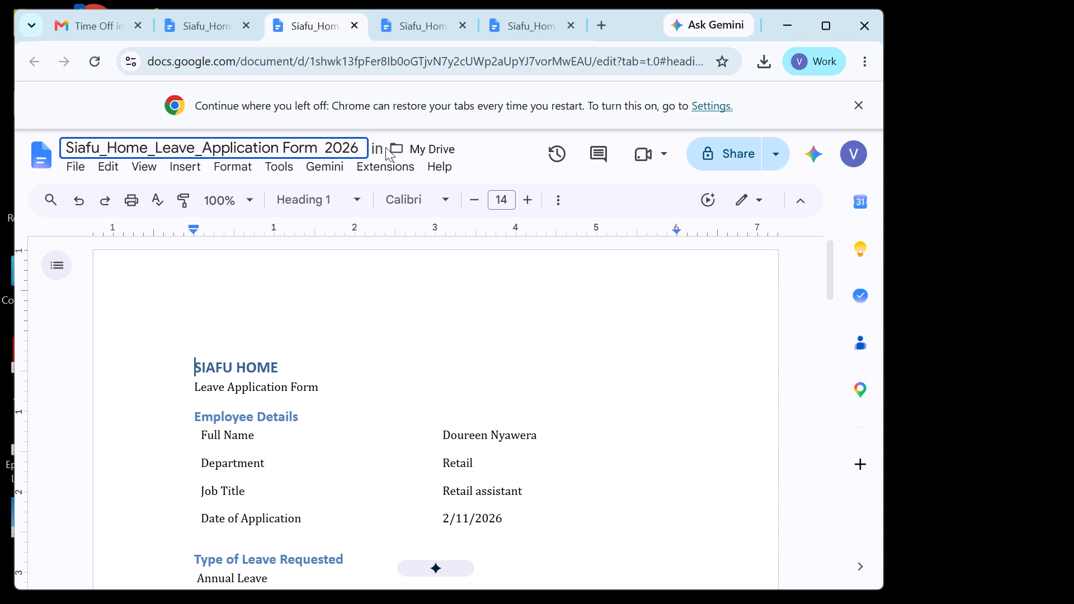
pyautogui.press('1')
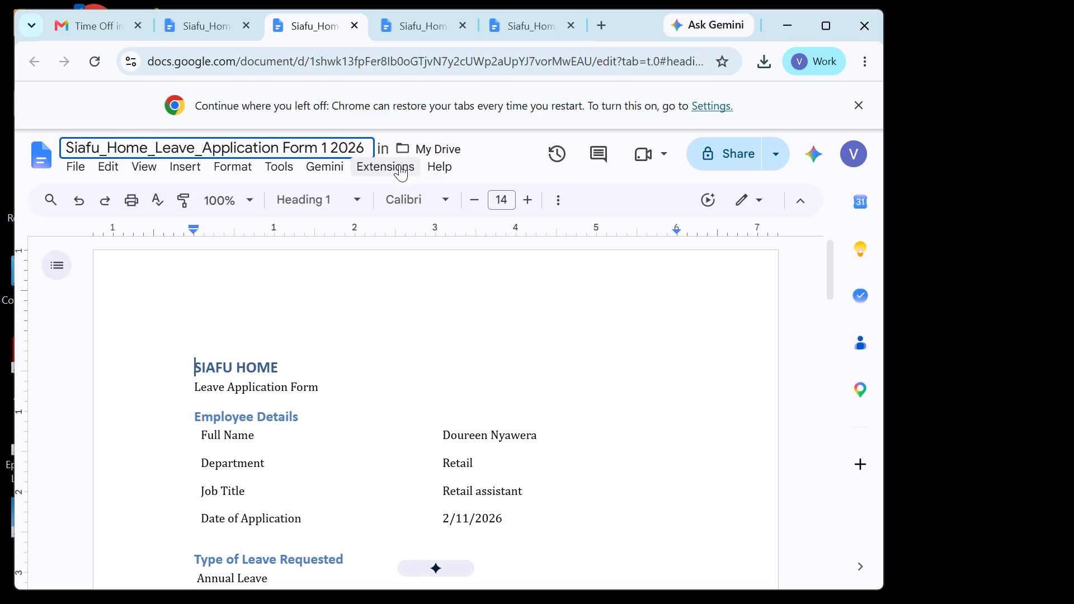
pyautogui.scroll(-3, 496, 329)
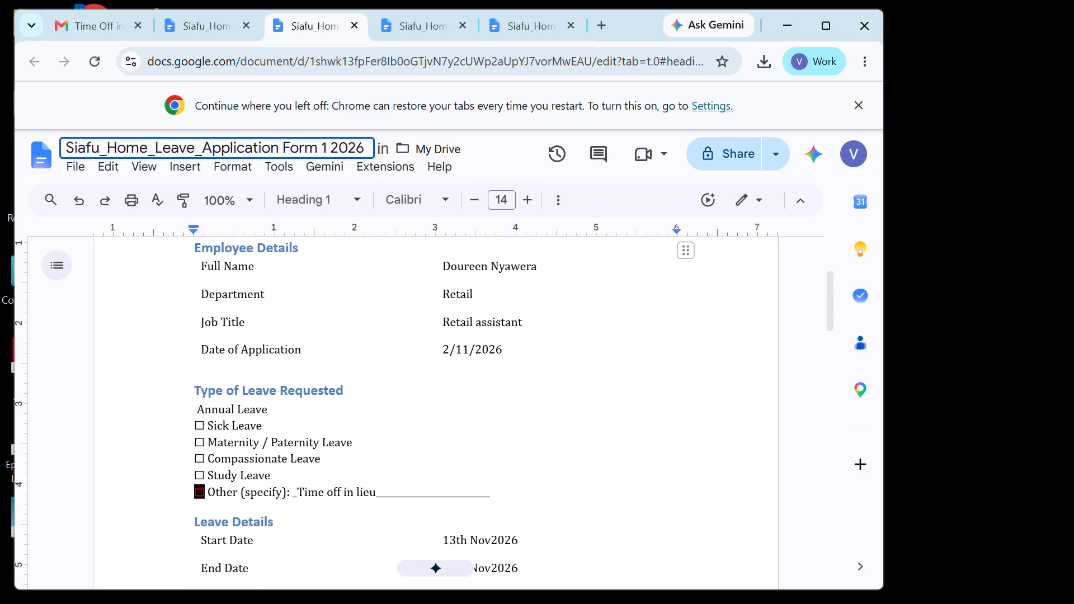
pyautogui.press('3')
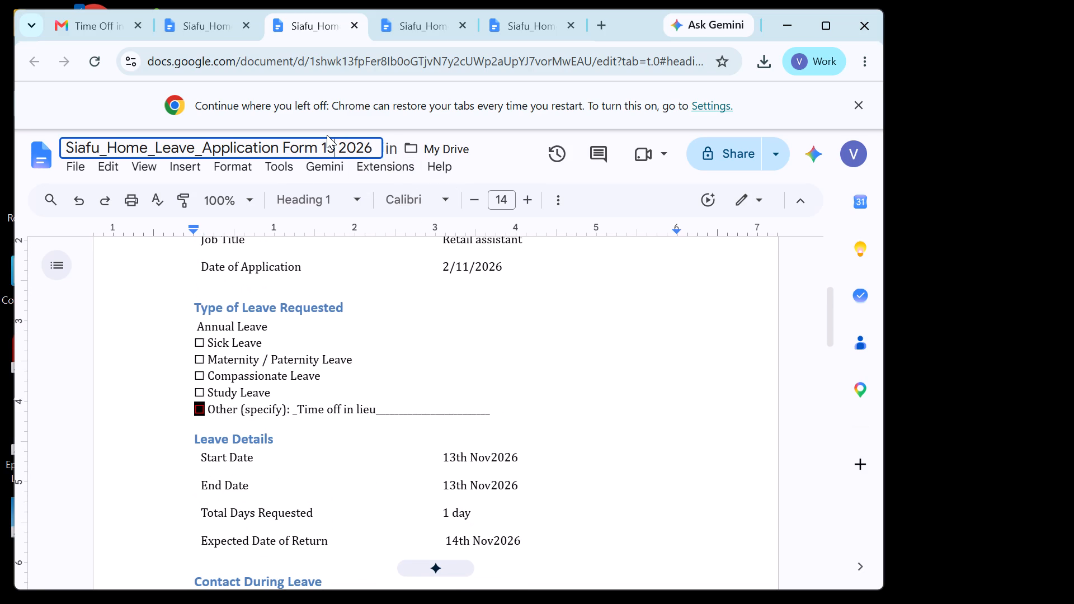
pyautogui.write('th')
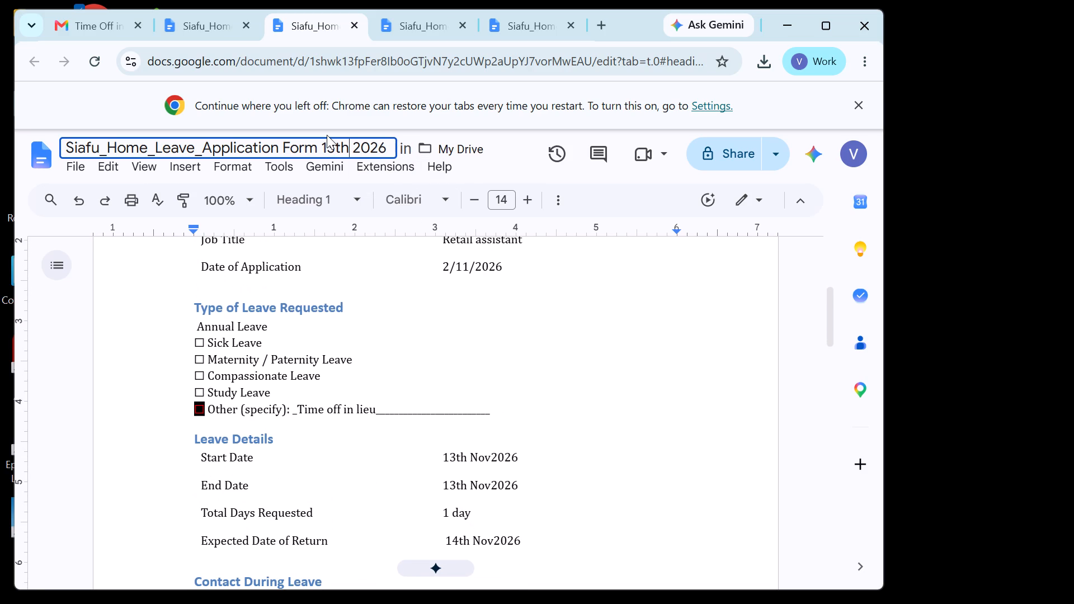
pyautogui.press('space')
pyautogui.press('n')
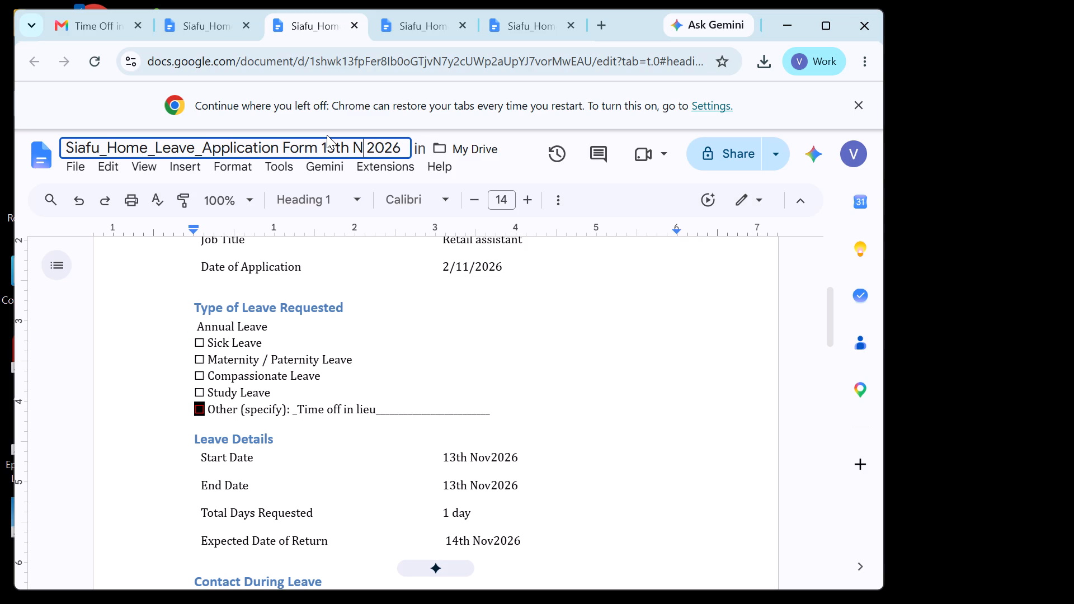
pyautogui.write('ov')
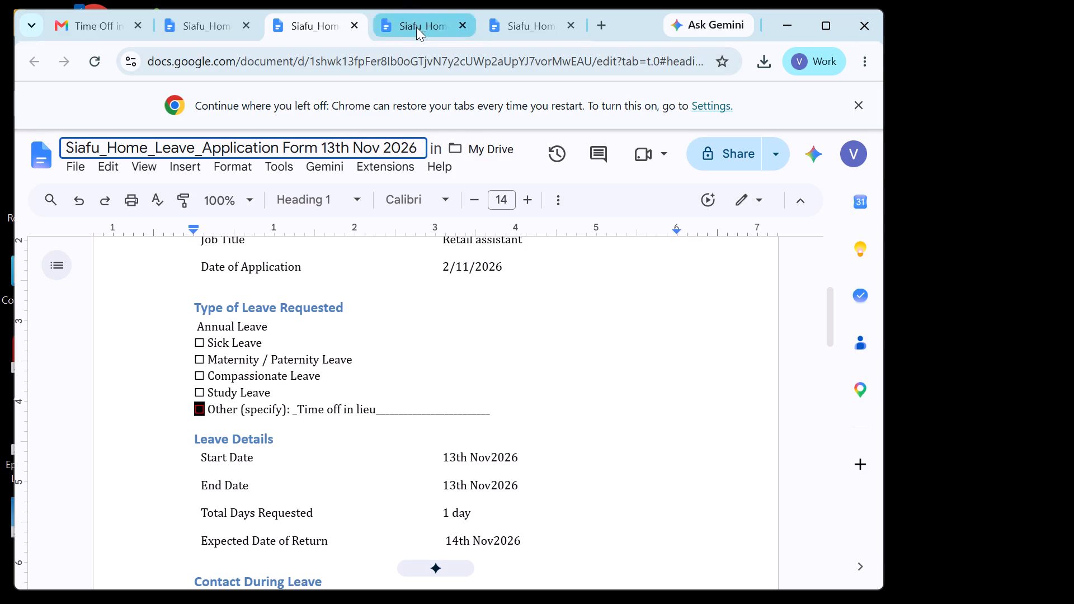
pyautogui.click(416, 27)
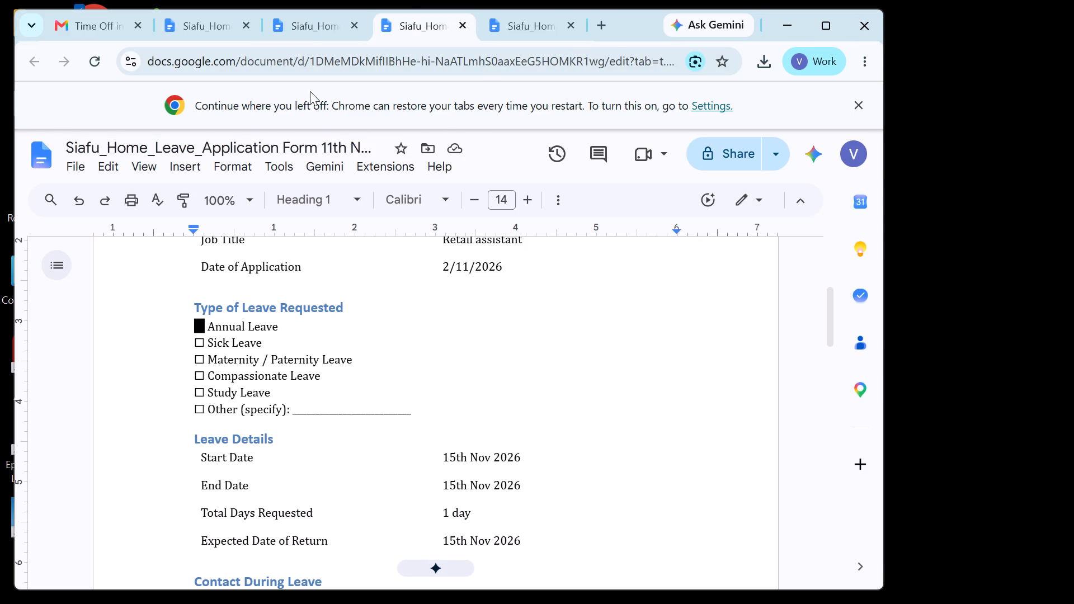
pyautogui.click(328, 27)
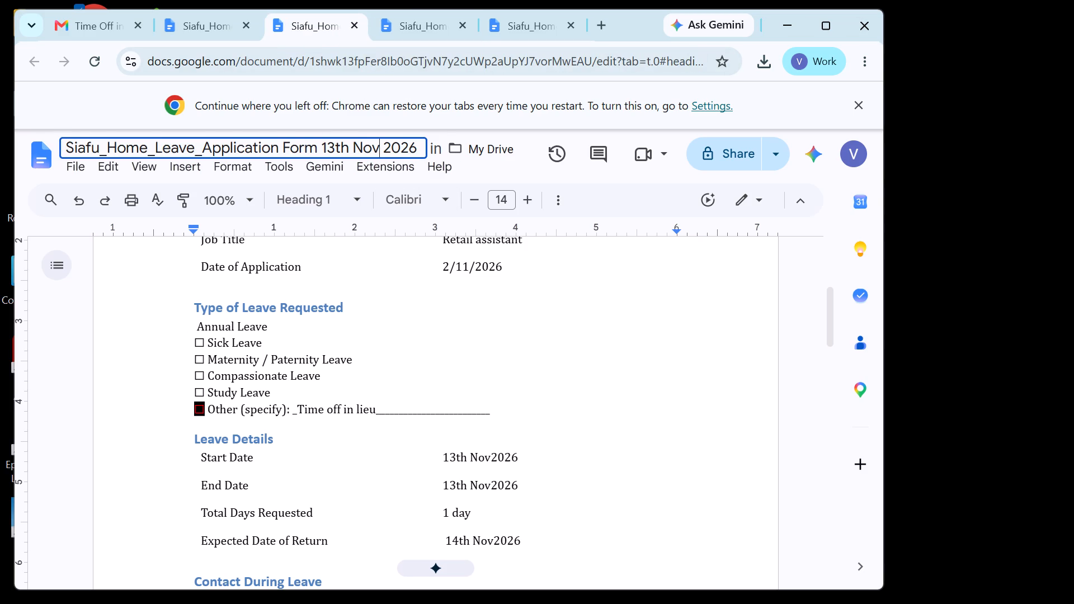
pyautogui.click(430, 325)
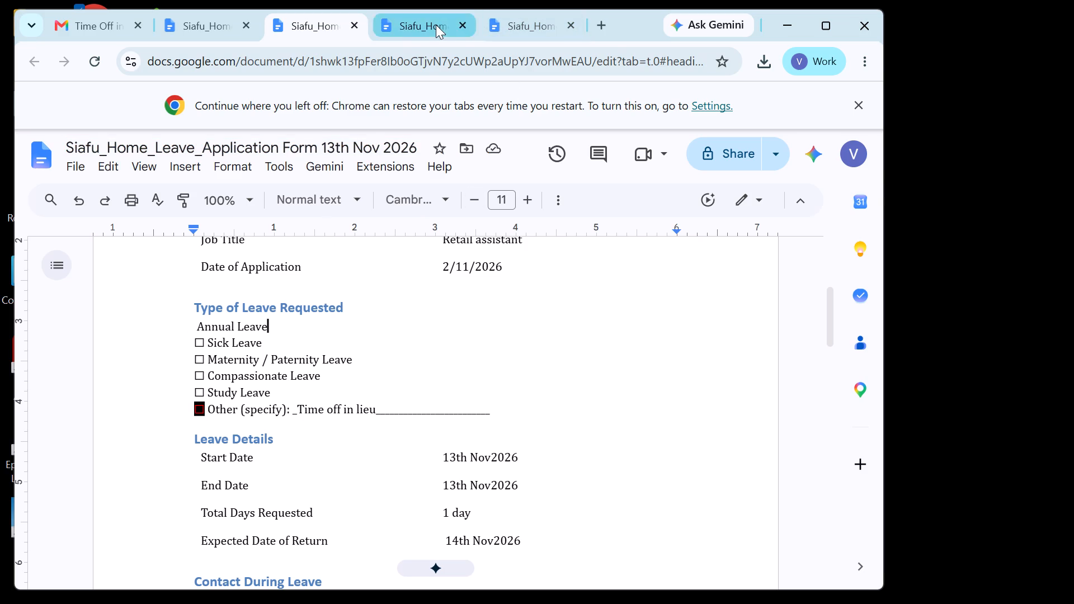
# Switch to the annual leave form for 15th Nov and rename it as Siafu_Home_Leave_Application Form 15th Nov2026.
pyautogui.click(436, 25)
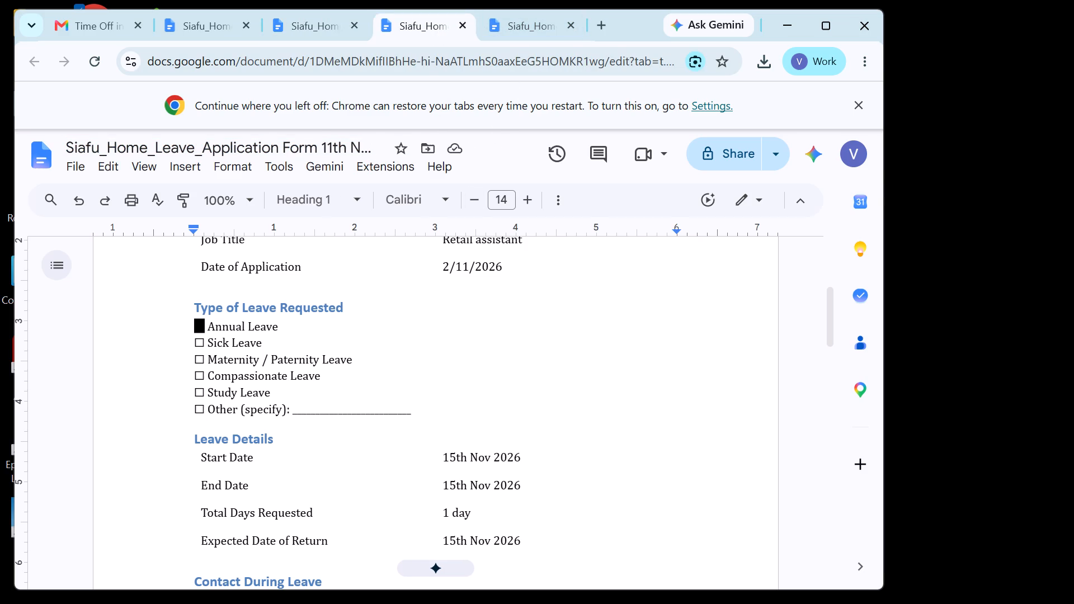
pyautogui.click(335, 146)
pyautogui.press('BackSpace')
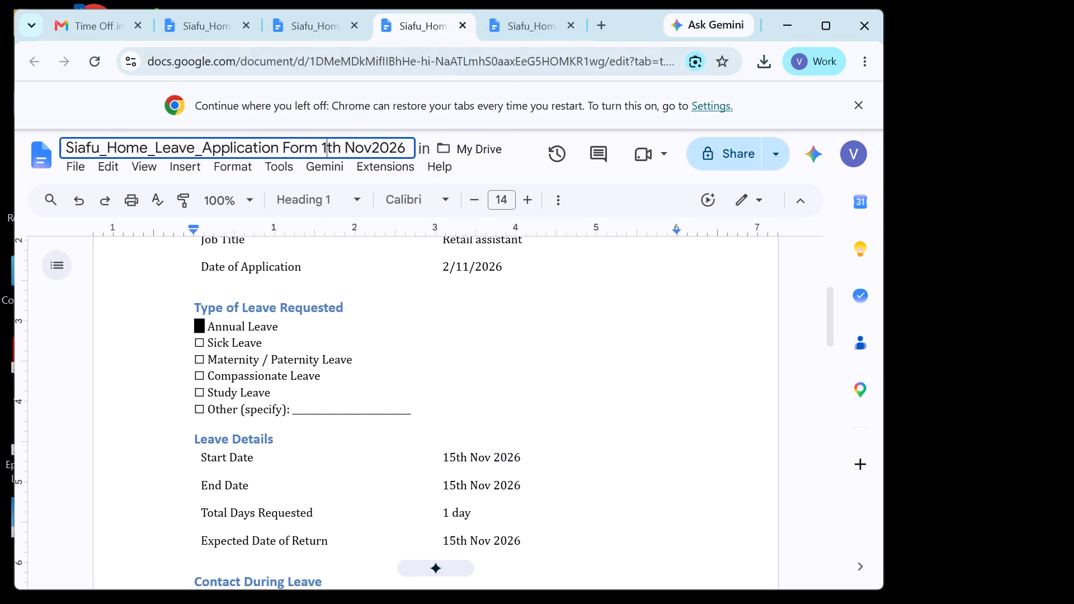
pyautogui.press('5')
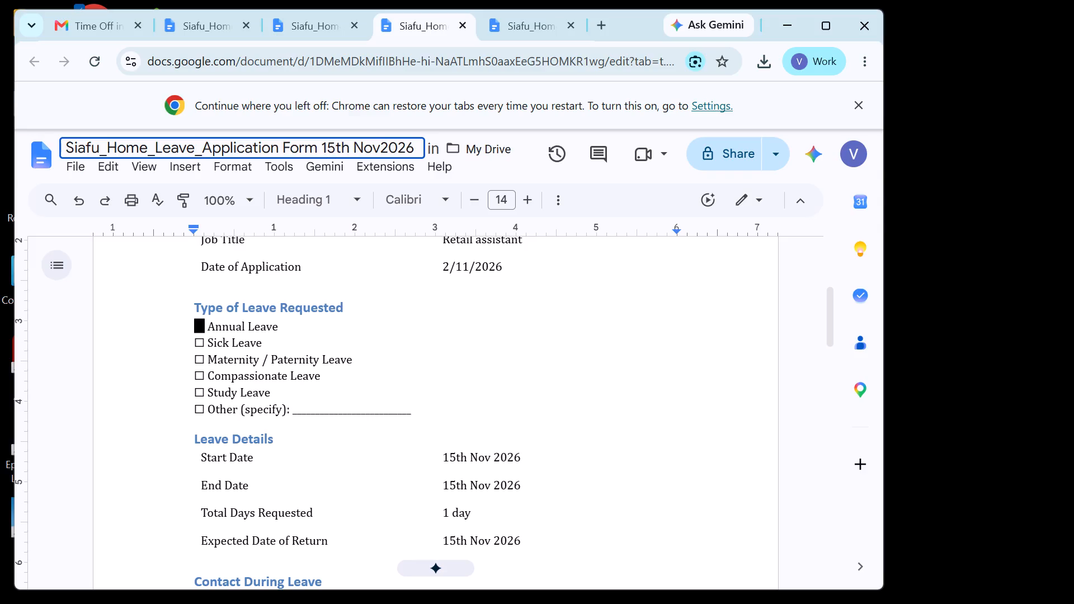
pyautogui.click(437, 353)
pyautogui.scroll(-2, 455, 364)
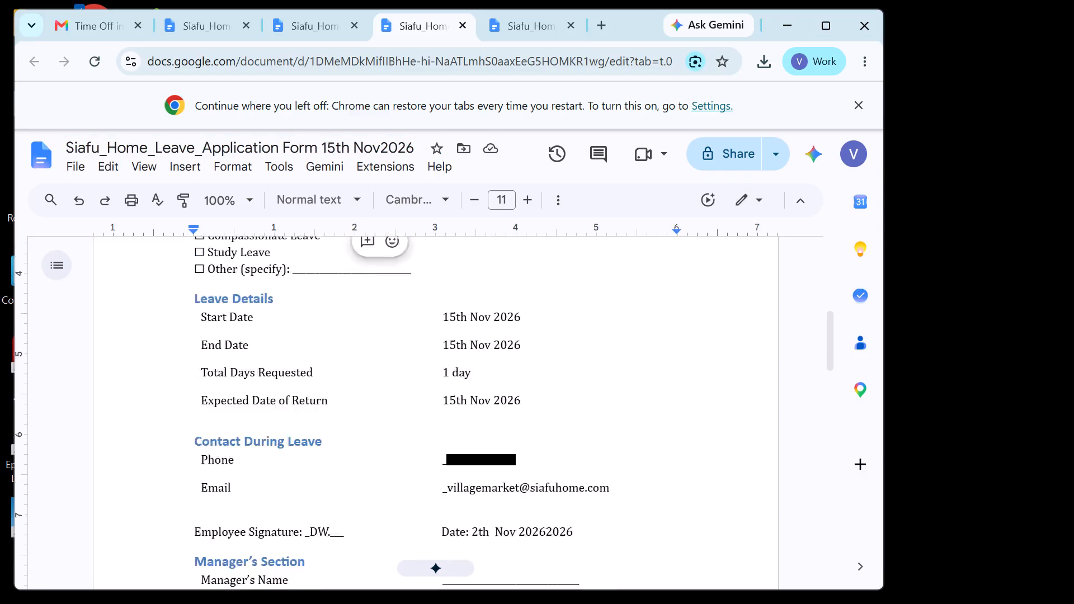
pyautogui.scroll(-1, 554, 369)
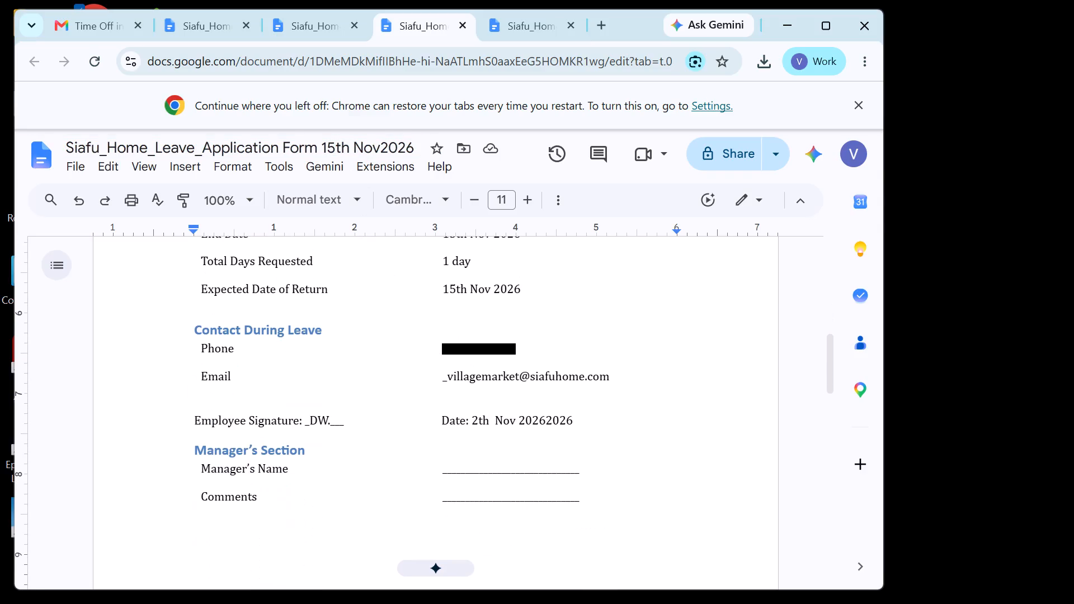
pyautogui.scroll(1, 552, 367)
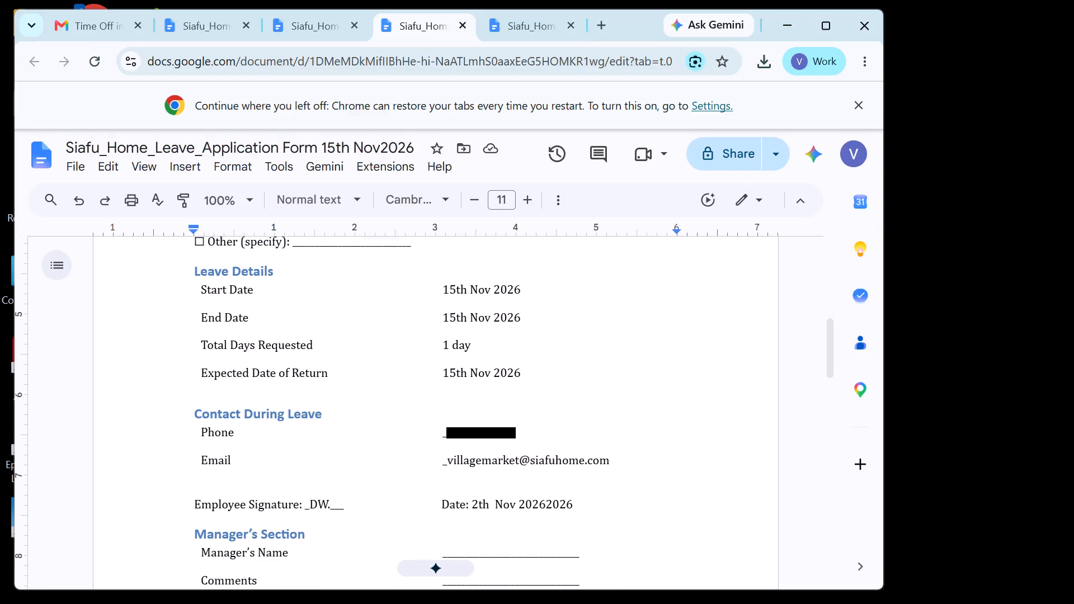
# Set the Expected Date of Return in the 15th Nov leave form to 16th Nov 2026.
pyautogui.click(456, 372)
pyautogui.press('BackSpace')
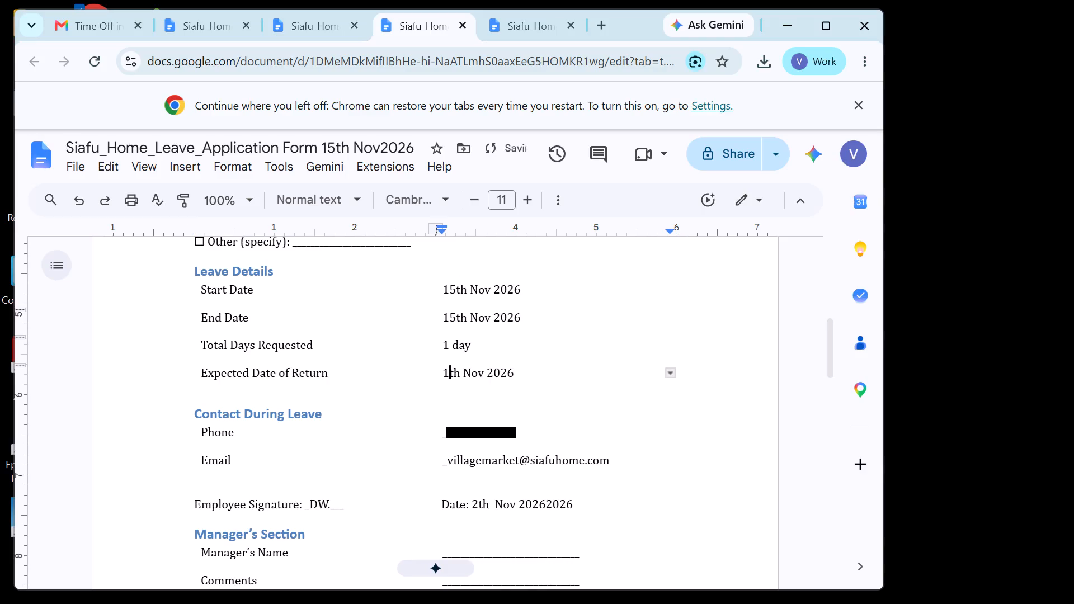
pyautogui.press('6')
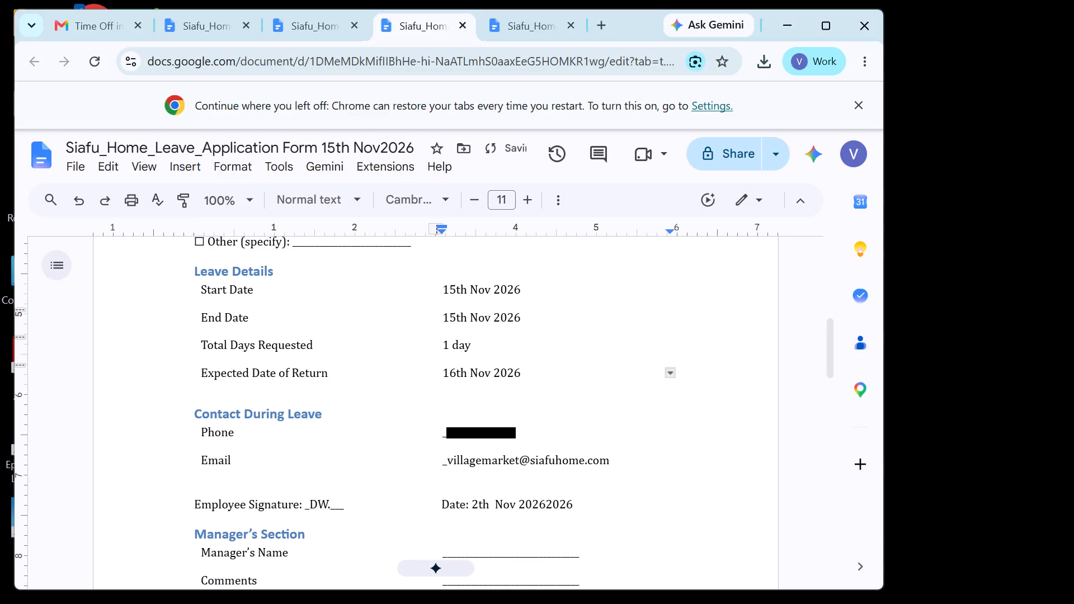
pyautogui.click(563, 376)
# Switch to the 11th Nov leave form and check its leave dates, contact details and employee signature date.
pyautogui.click(530, 21)
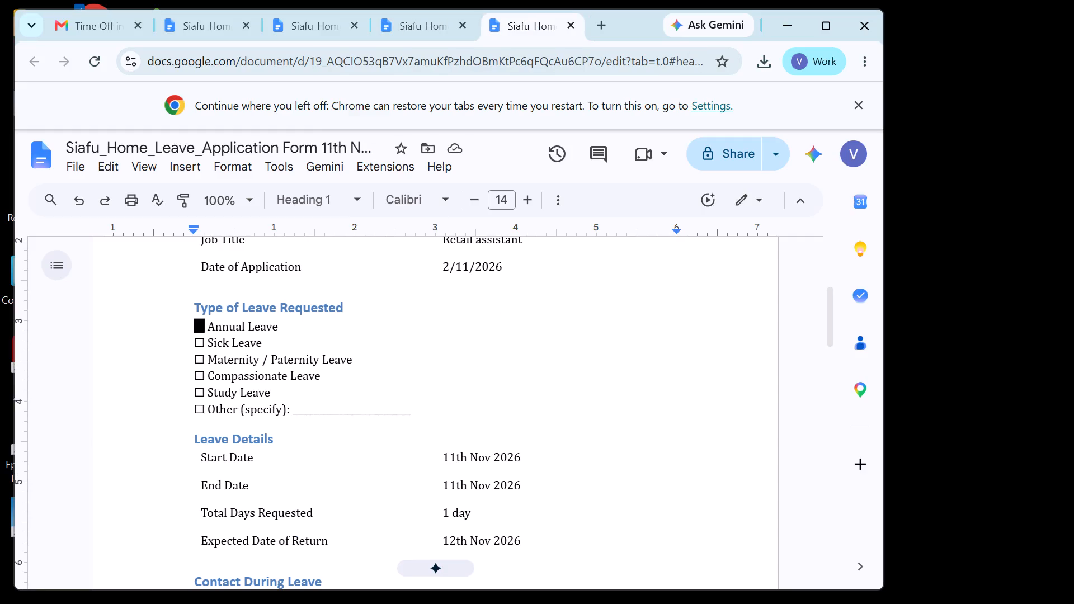
pyautogui.scroll(-2, 551, 389)
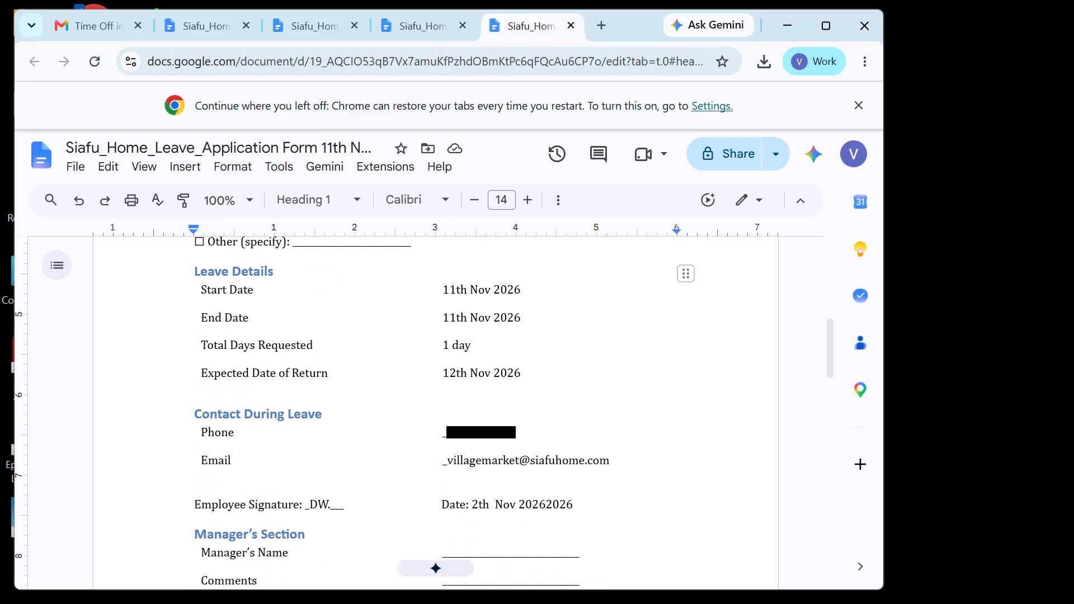
pyautogui.scroll(-1, 551, 389)
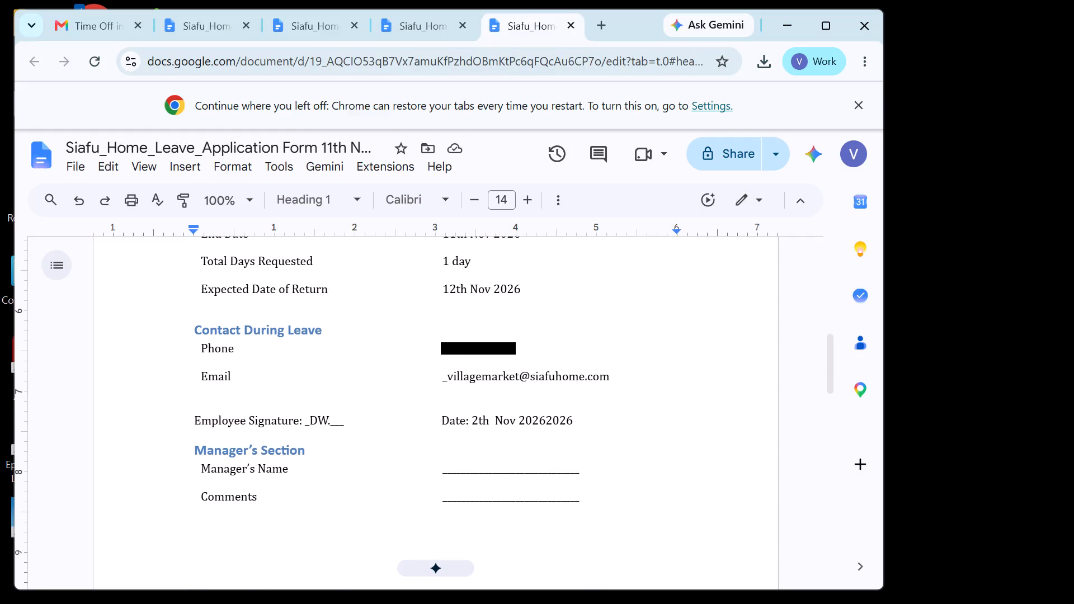
pyautogui.scroll(2, 592, 307)
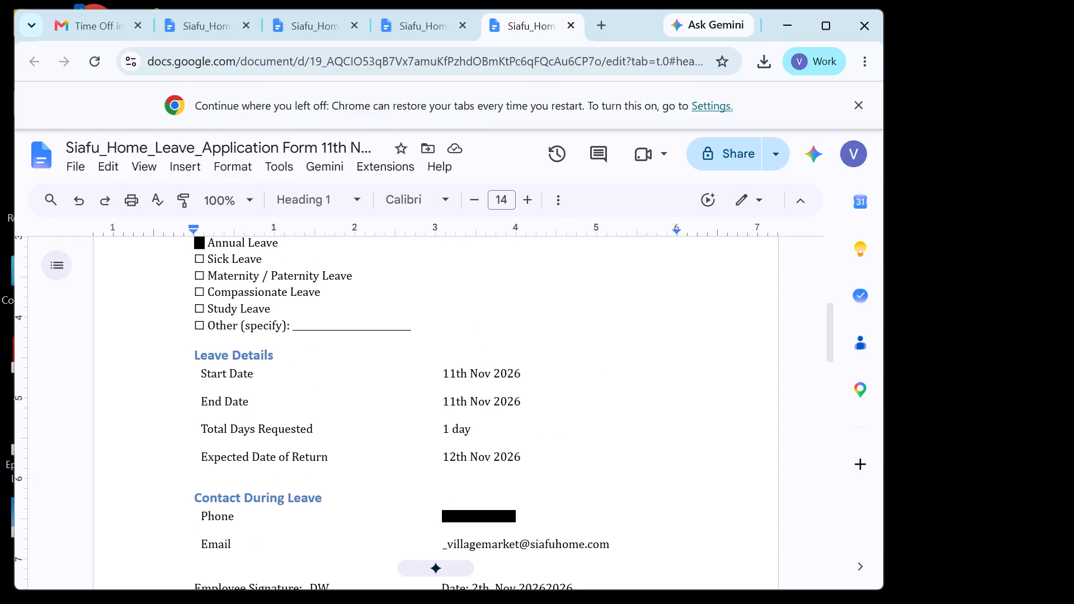
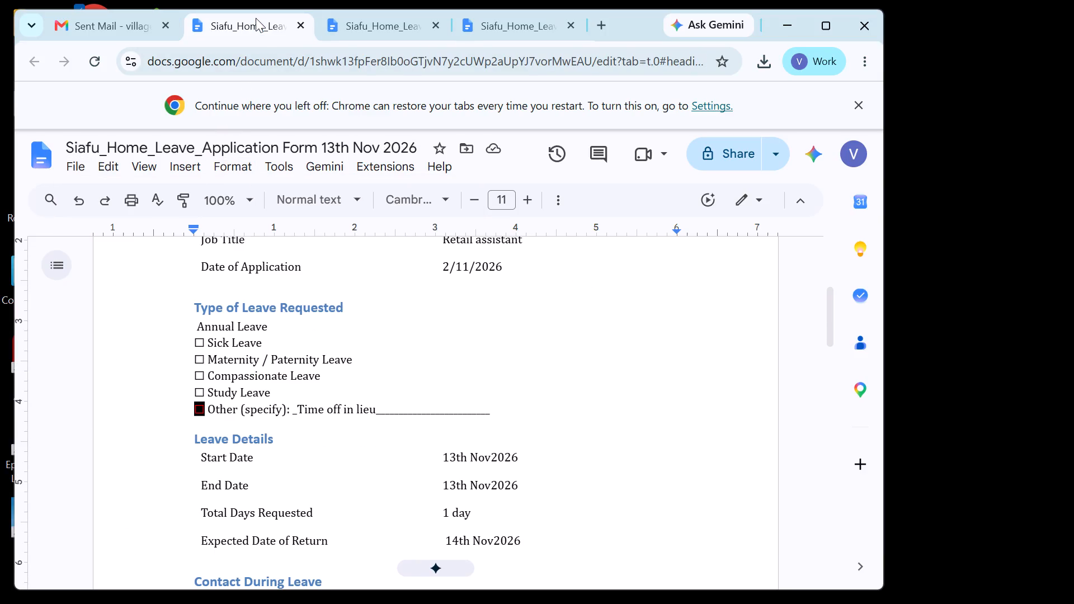
# Switch to the 11th Nov annual leave form and download it as a PDF document.
pyautogui.click(512, 25)
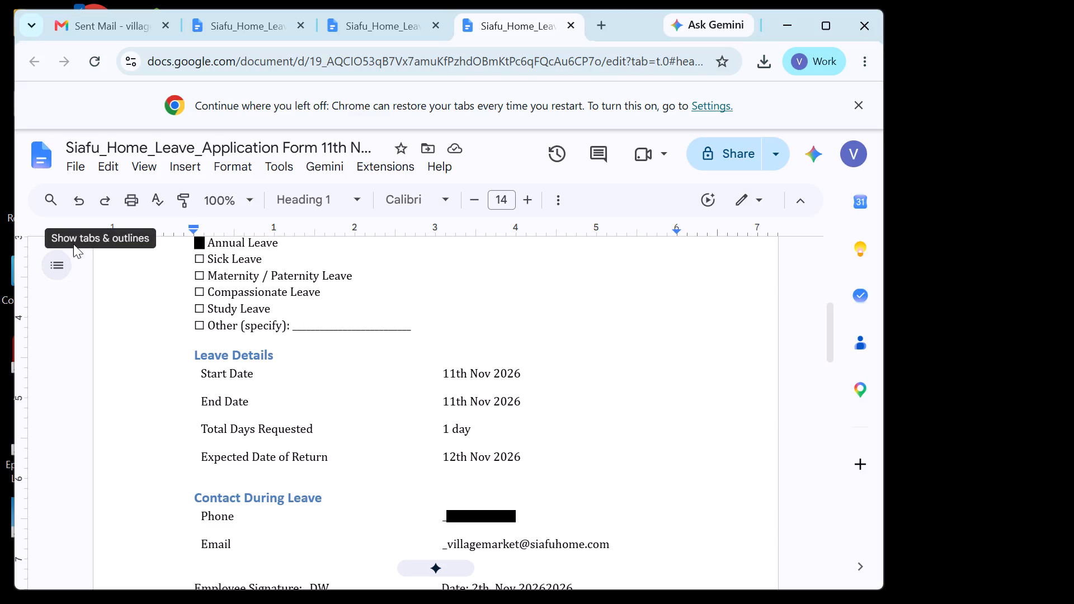
pyautogui.click(78, 163)
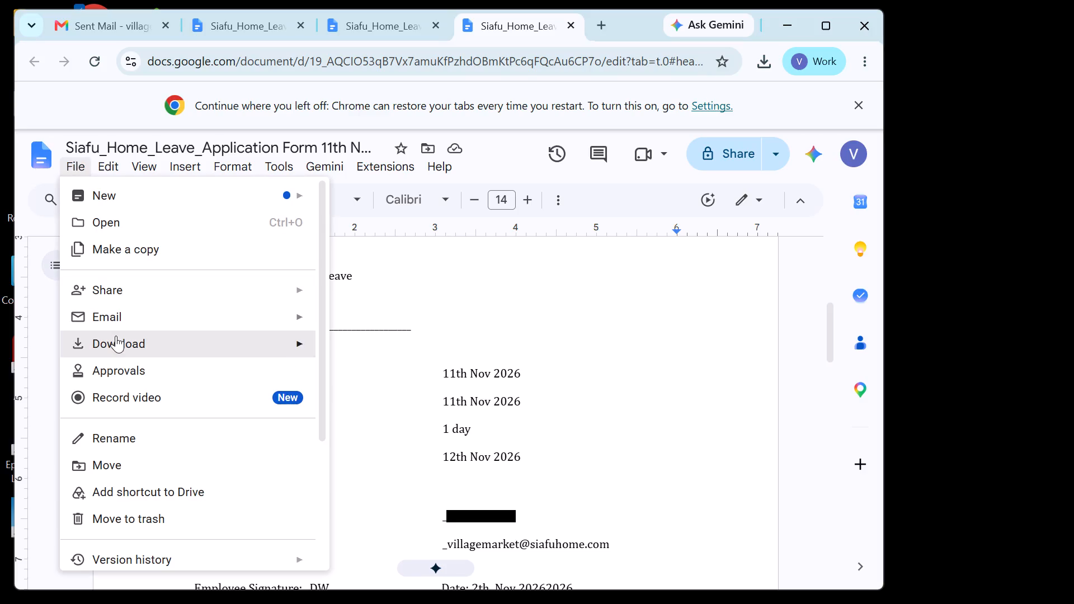
pyautogui.click(118, 342)
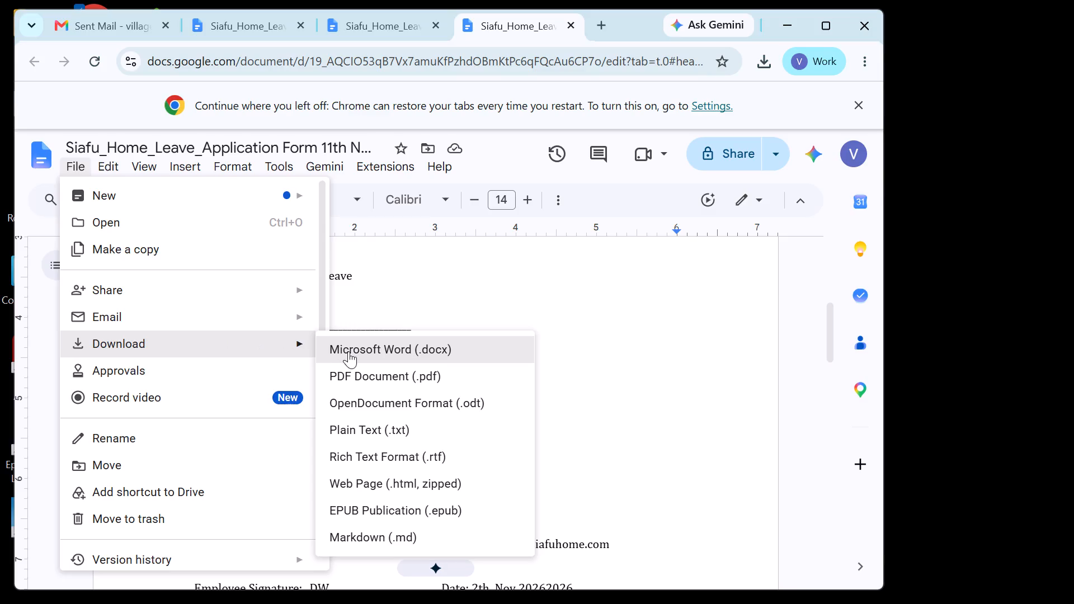
pyautogui.click(354, 376)
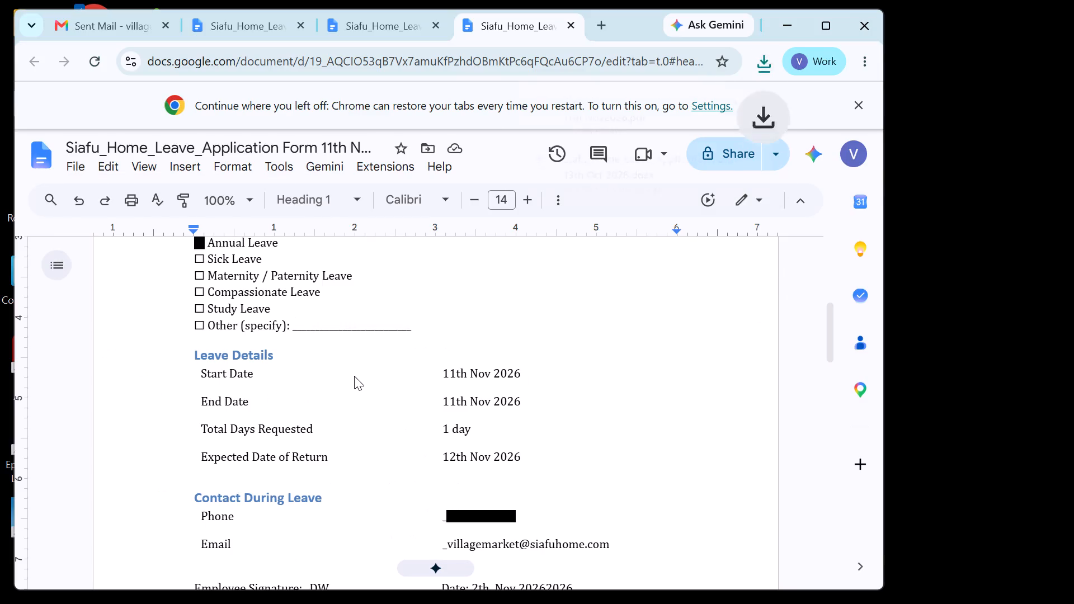
# Download the 15th Nov 2026 annual leave form as a PDF document, closing the form PDFs that open in Adobe Acrobat.
pyautogui.click(388, 27)
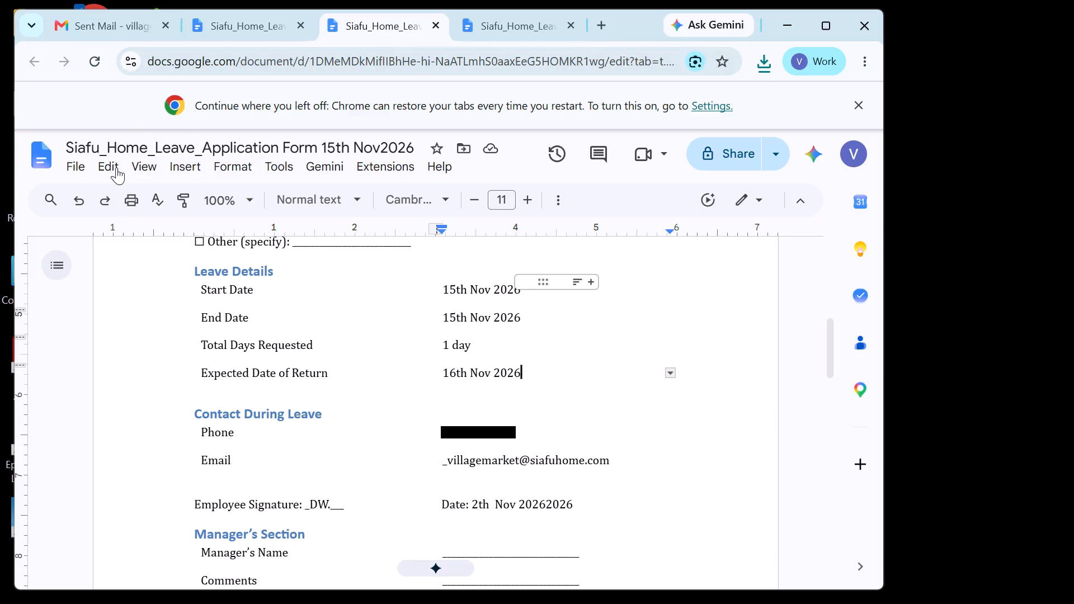
pyautogui.click(86, 170)
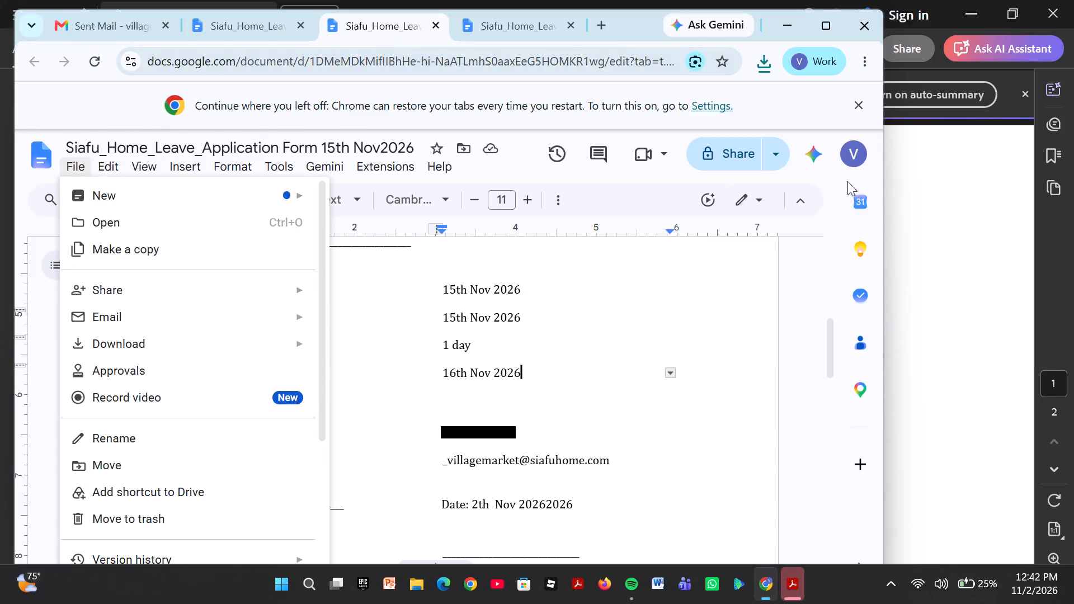
pyautogui.click(910, 183)
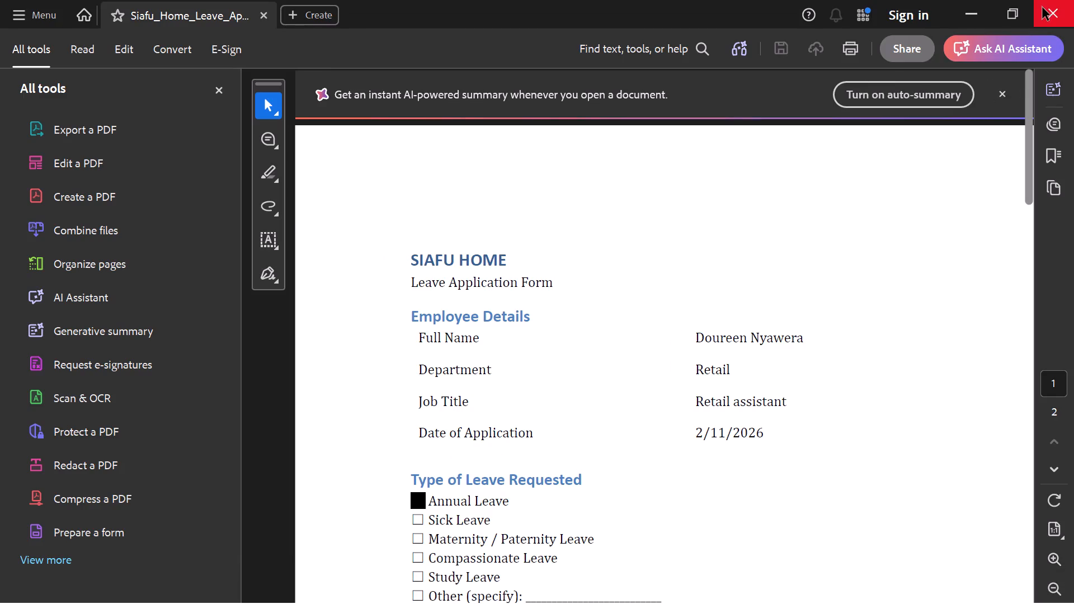
pyautogui.click(1062, 11)
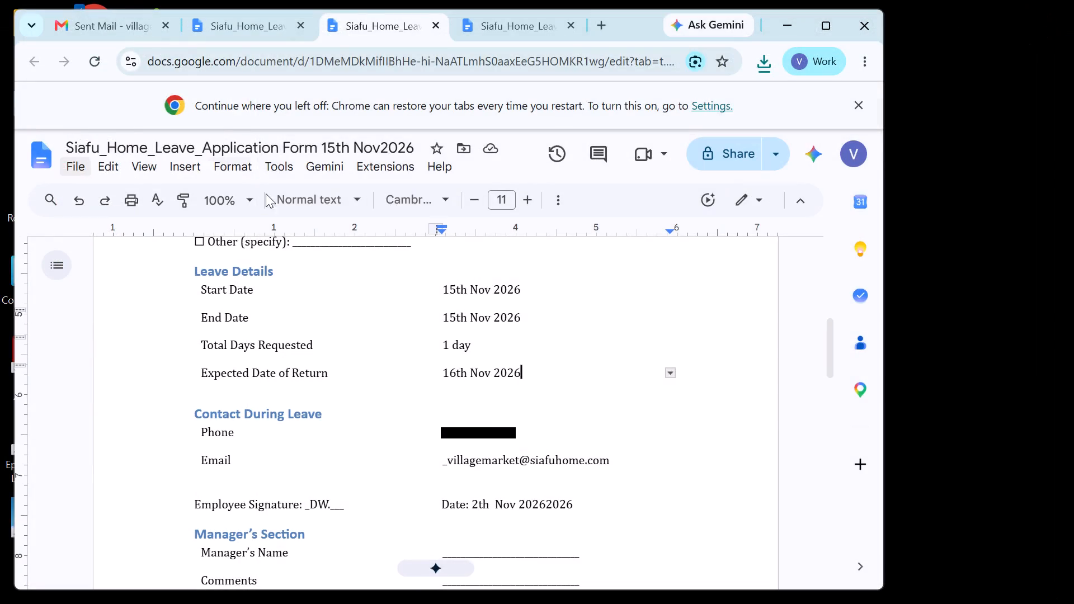
pyautogui.click(78, 164)
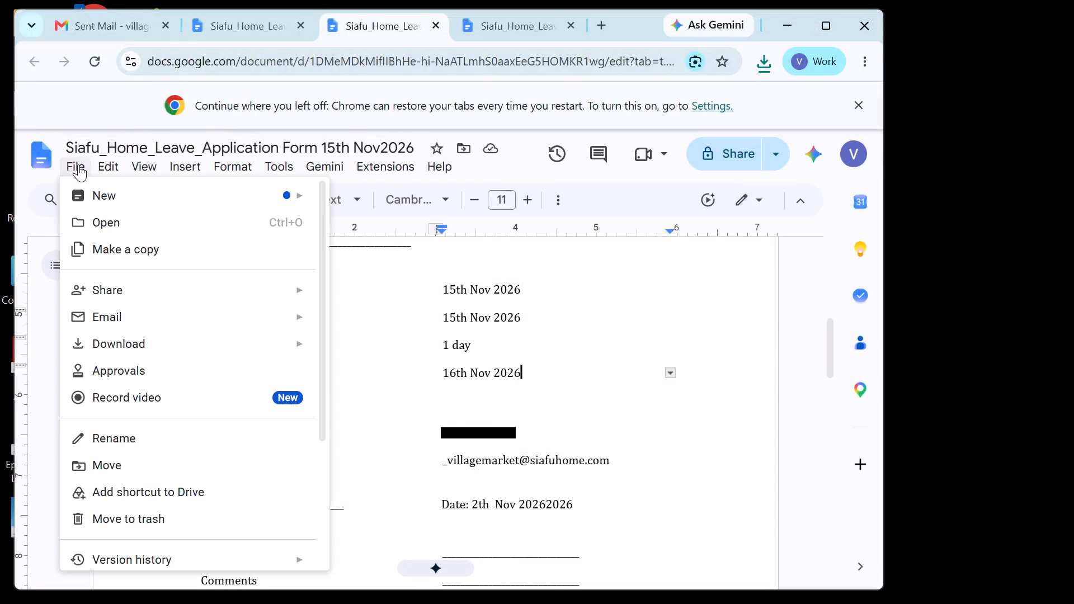
pyautogui.click(151, 345)
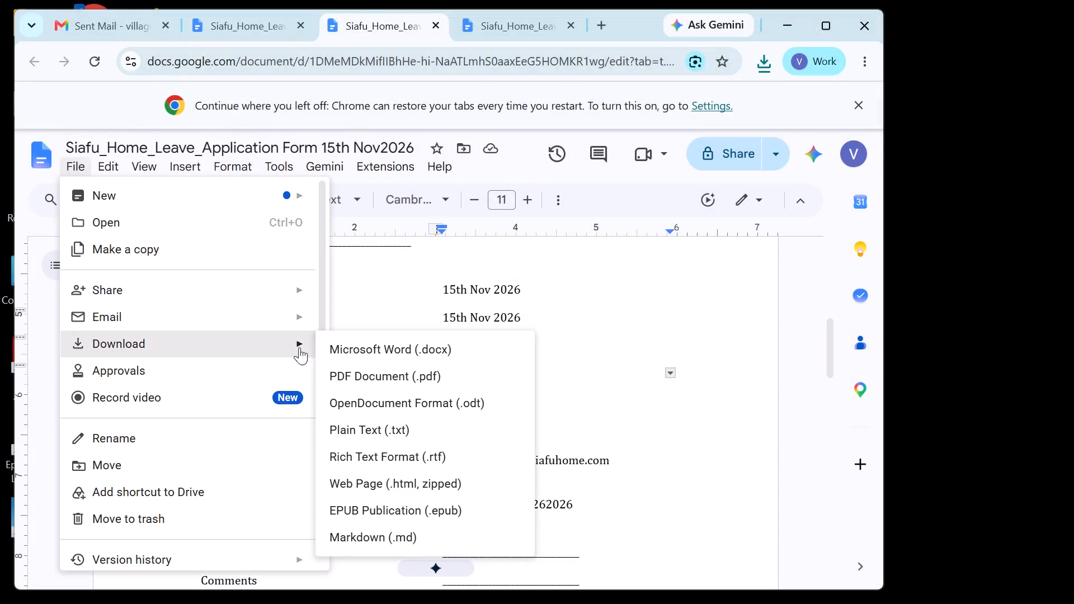
pyautogui.click(360, 371)
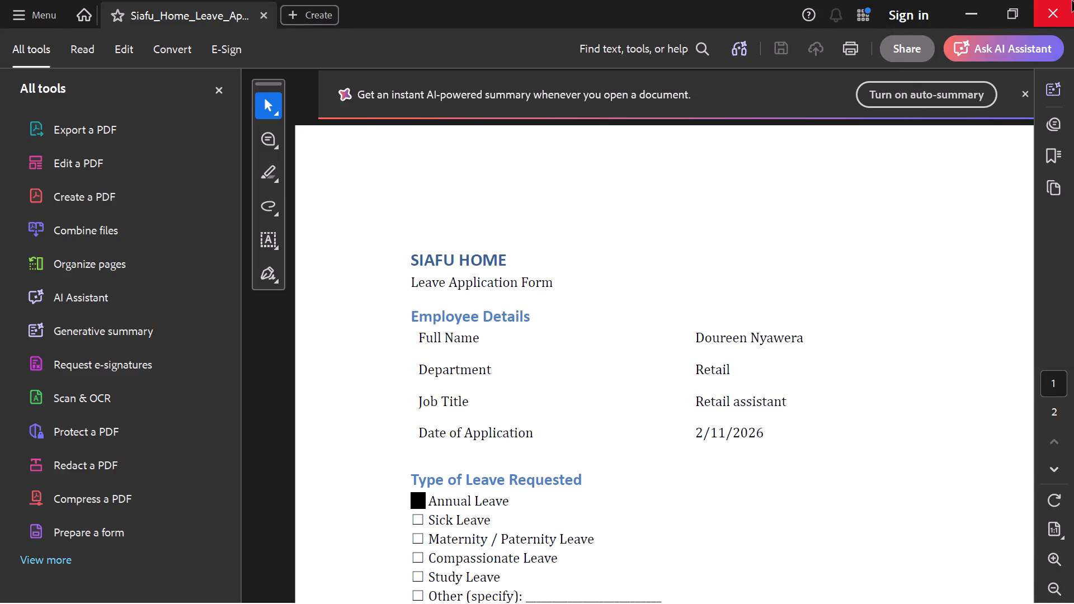
pyautogui.click(1059, 13)
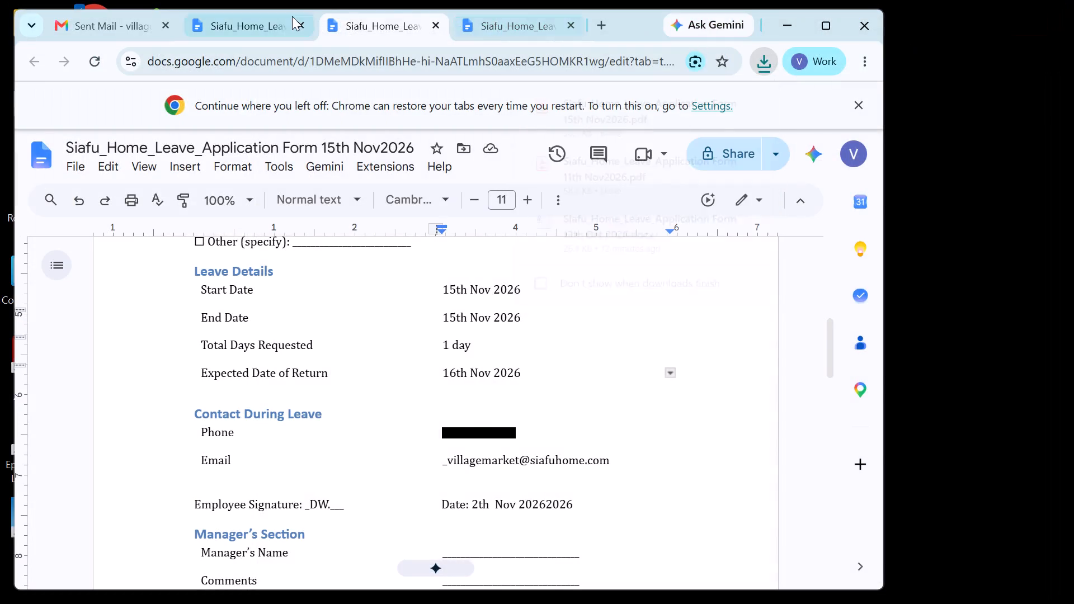
# Switch to the 13th Nov 2026 time-off-in-lieu form and download it as a PDF document.
pyautogui.click(272, 18)
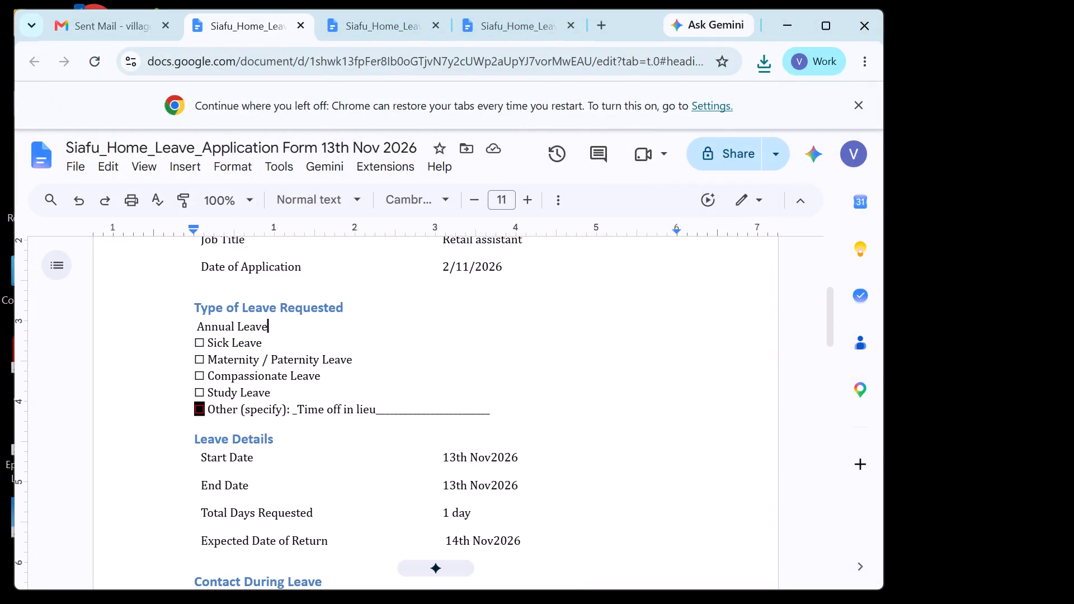
pyautogui.click(74, 164)
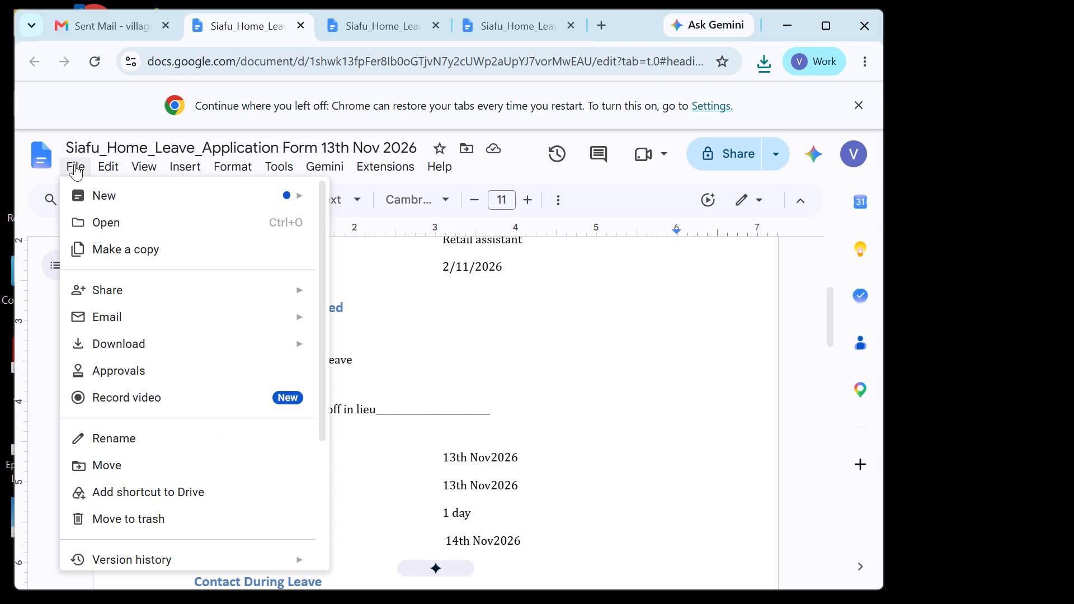
pyautogui.click(253, 338)
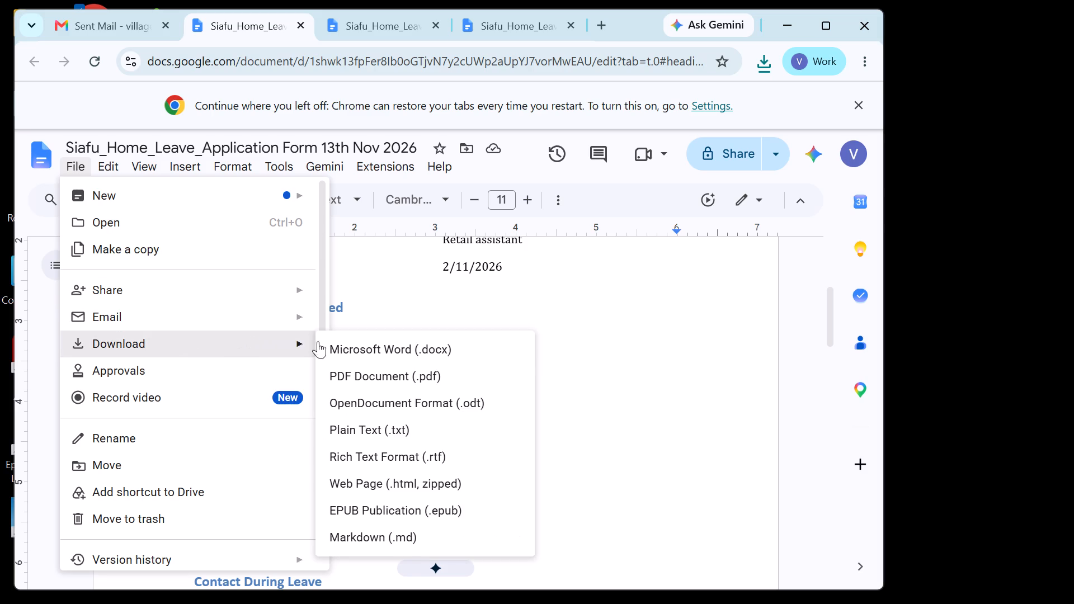
pyautogui.click(375, 372)
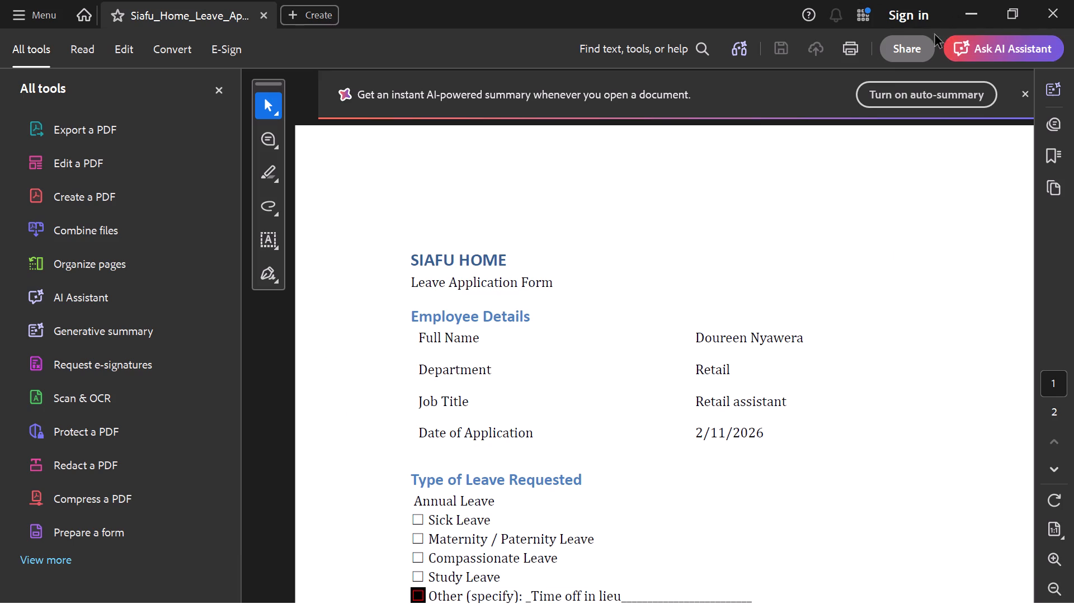
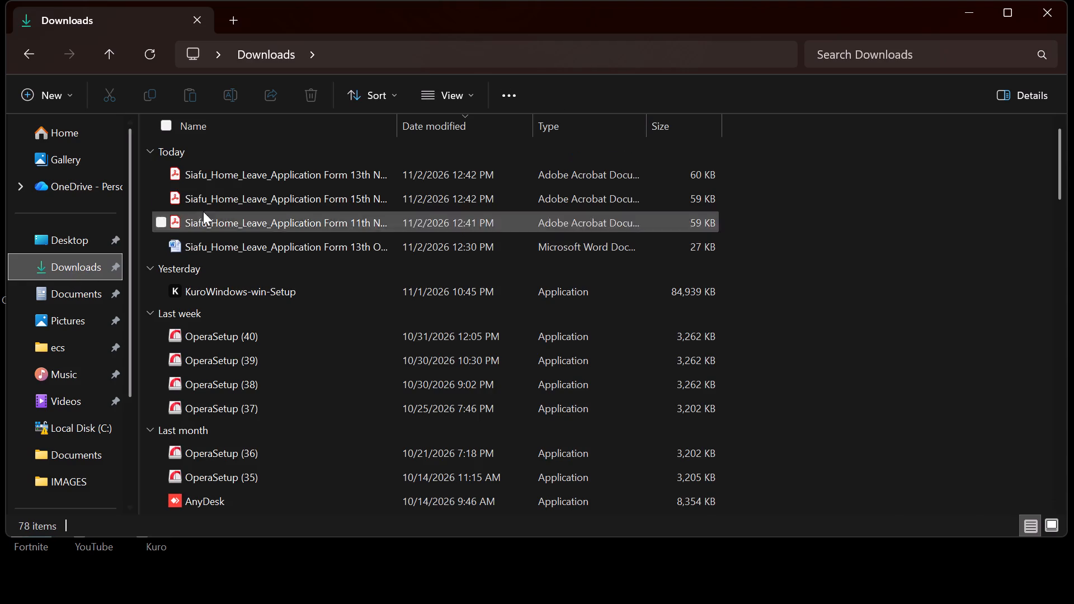
# Delete the 13th, 15th and 11th November leave application form PDFs from the Downloads folder.
pyautogui.rightClick(224, 180)
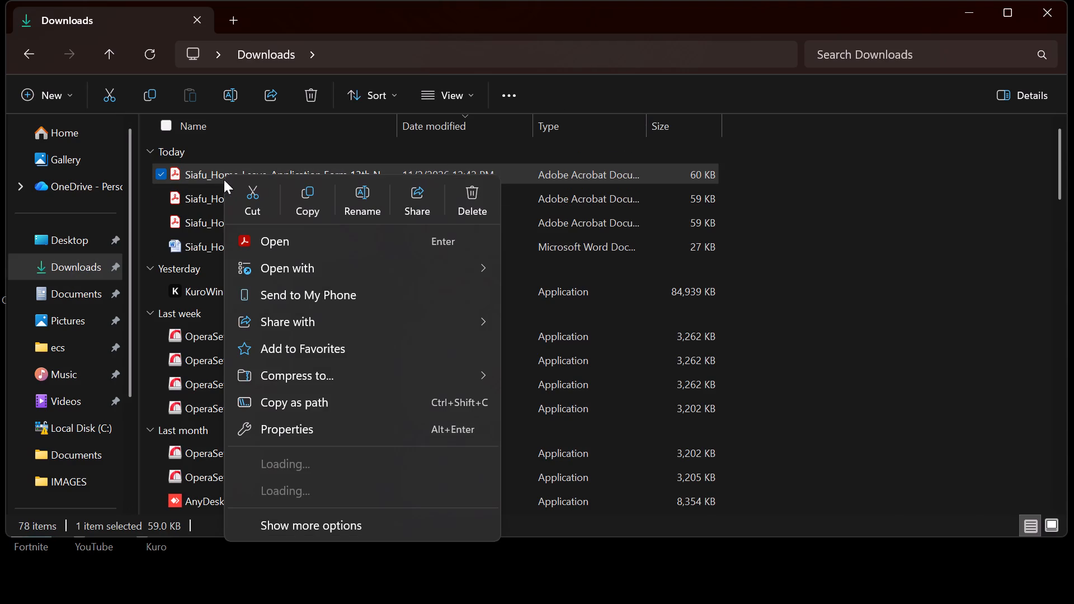
pyautogui.click(162, 197)
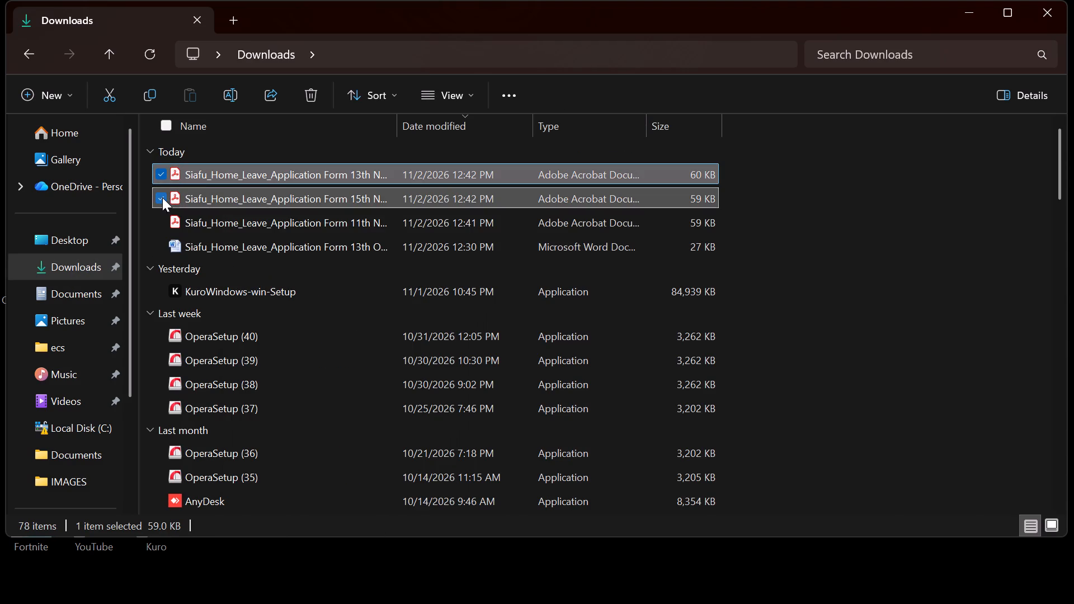
pyautogui.click(162, 222)
pyautogui.rightClick(162, 222)
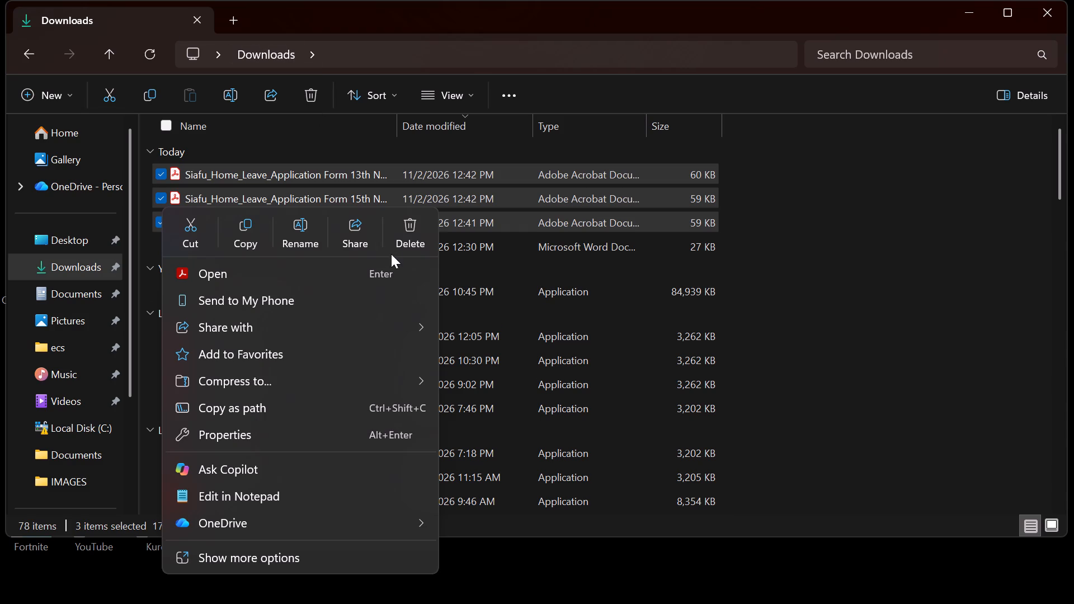
pyautogui.click(408, 228)
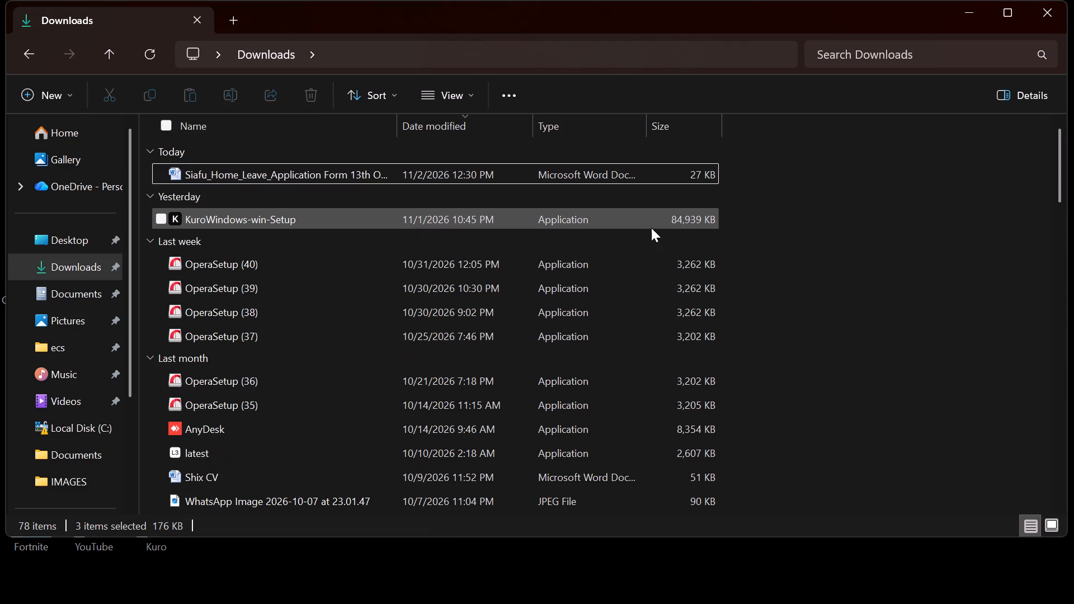
# Delete the 13th Oct 2026 leave application Word document from Downloads and minimize the folder window.
pyautogui.rightClick(169, 169)
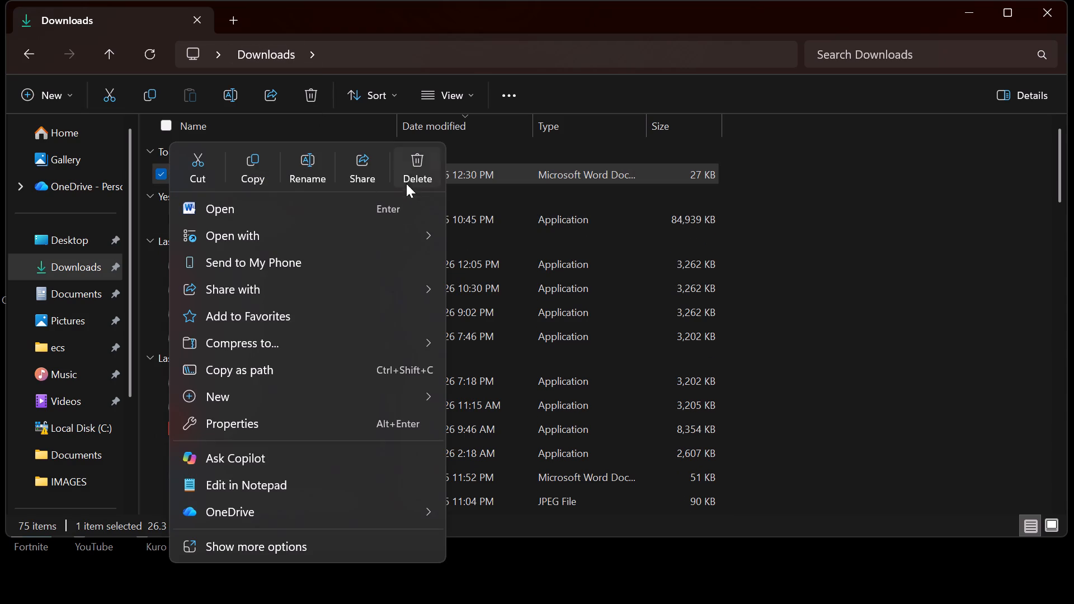
pyautogui.click(412, 172)
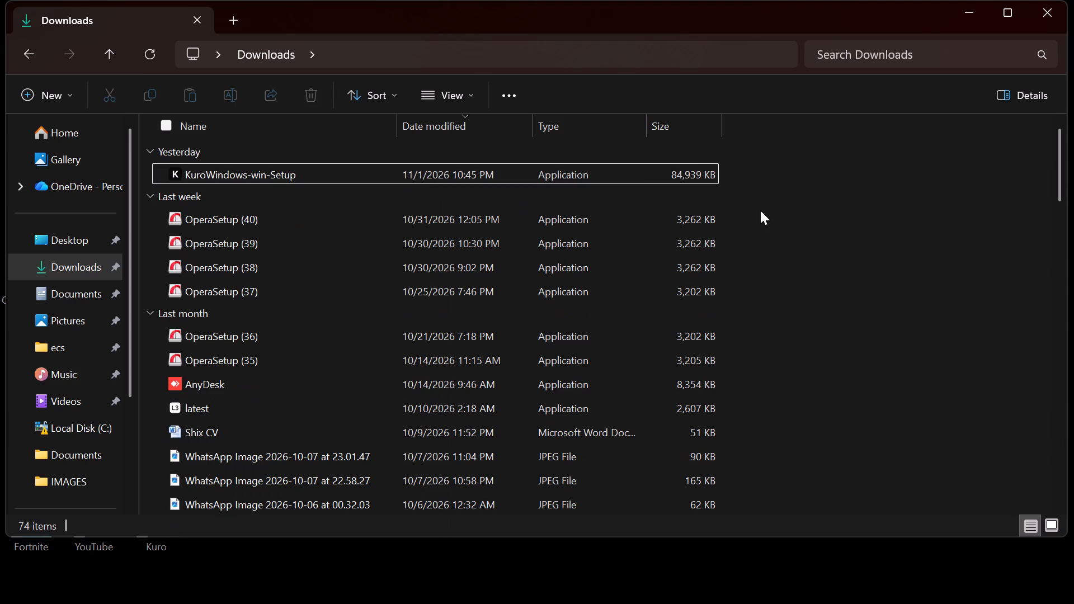
pyautogui.click(841, 210)
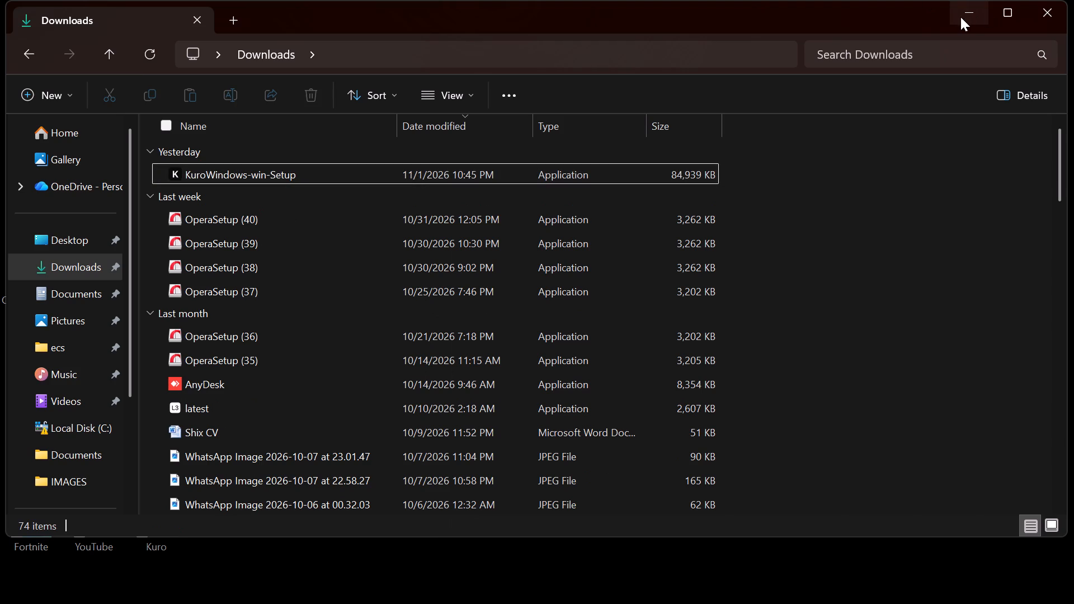
pyautogui.click(961, 11)
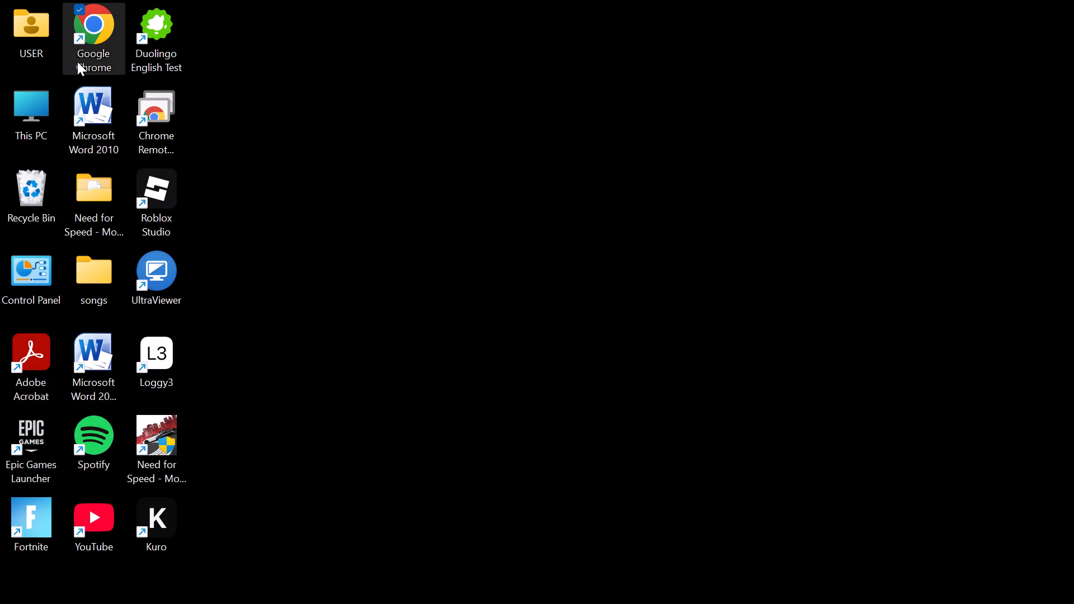
pyautogui.doubleClick(84, 46)
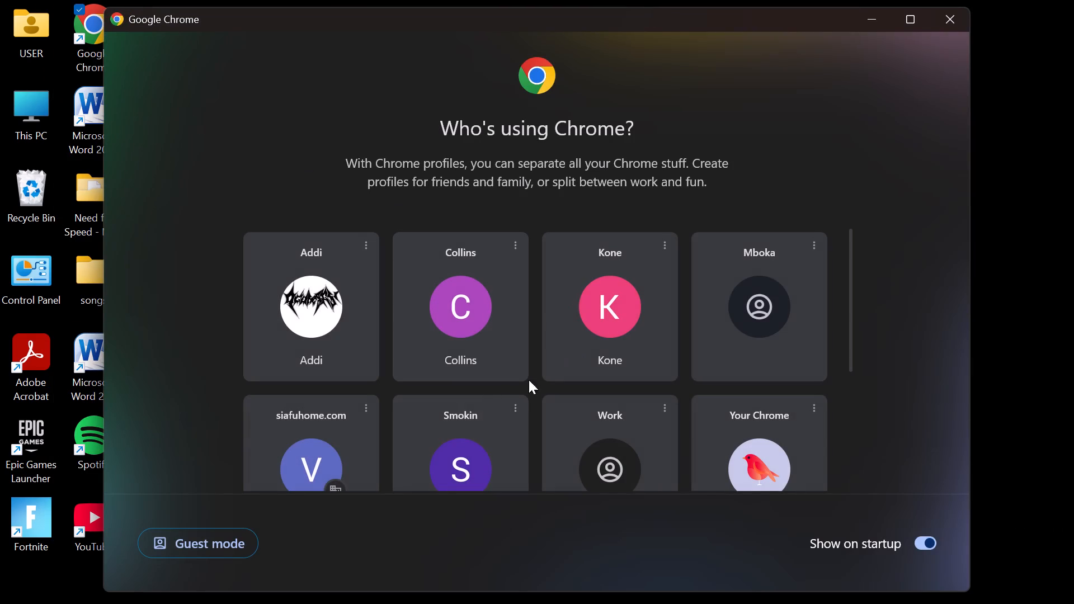
pyautogui.scroll(-1, 506, 399)
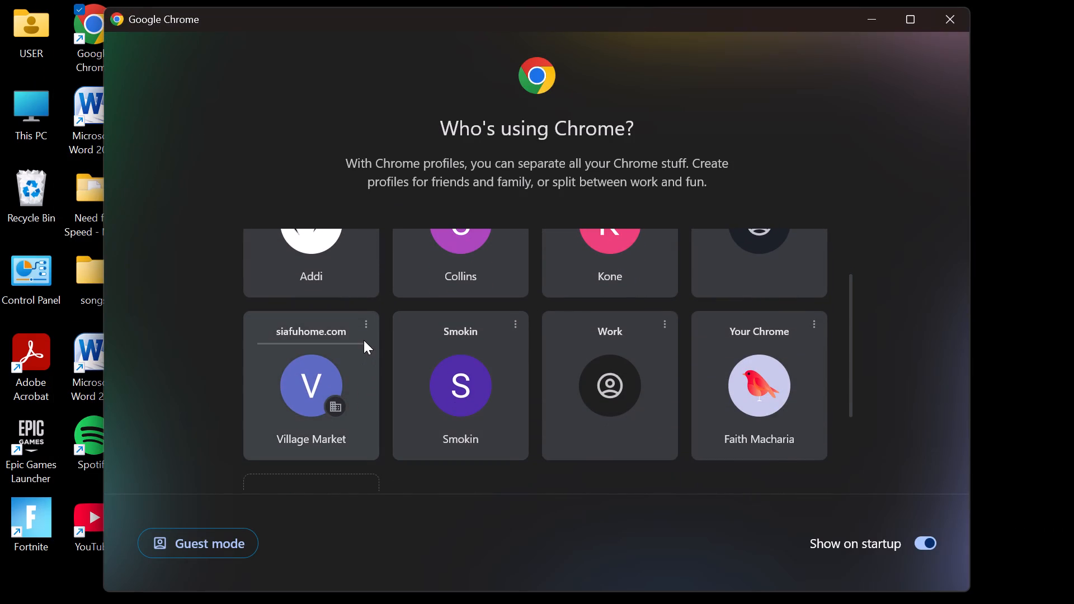
pyautogui.click(365, 321)
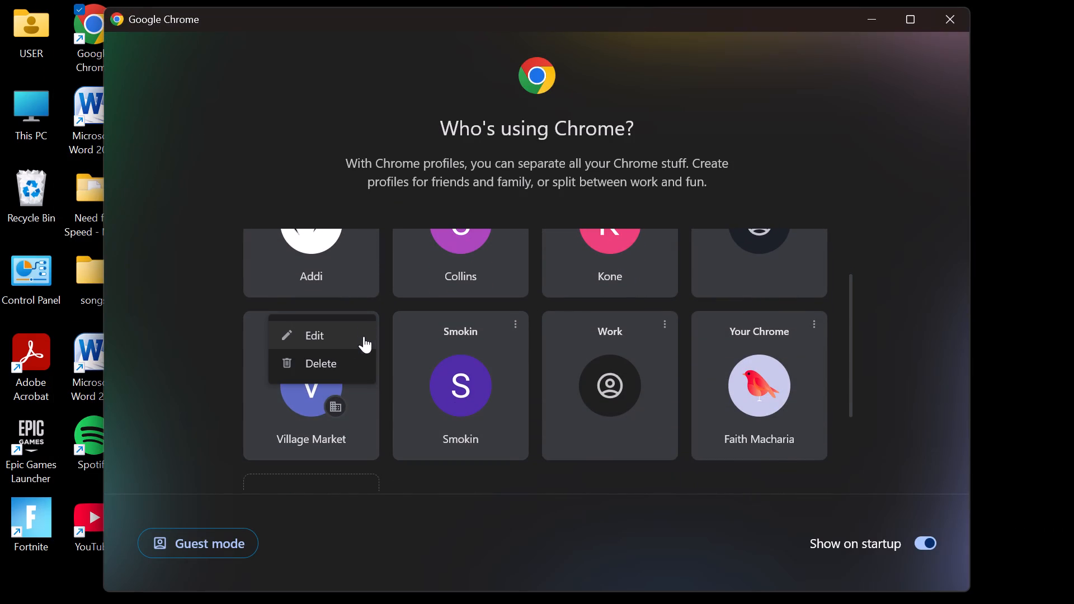
pyautogui.click(342, 361)
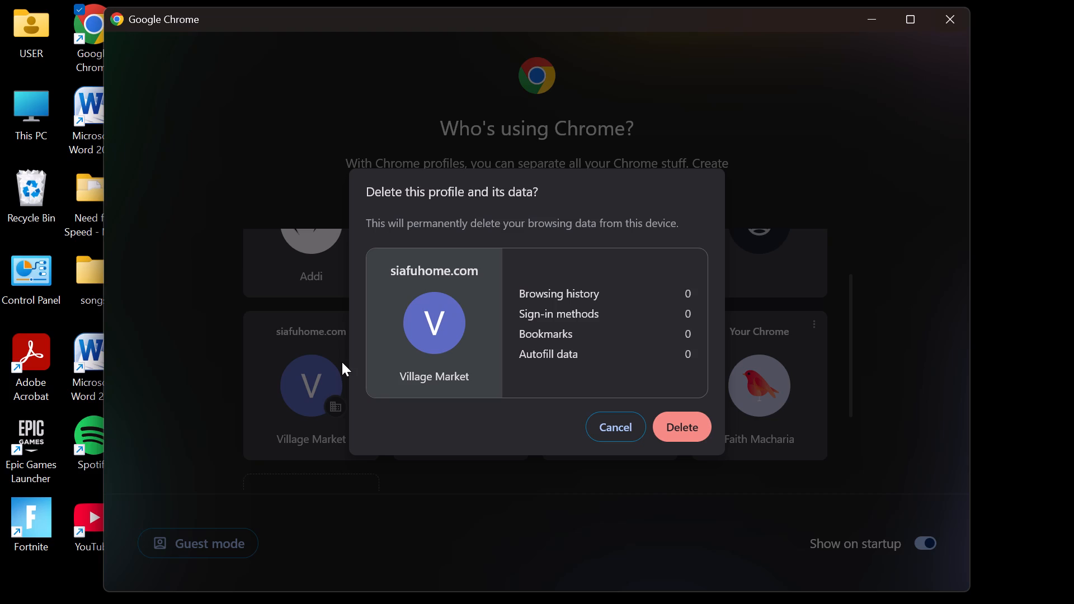